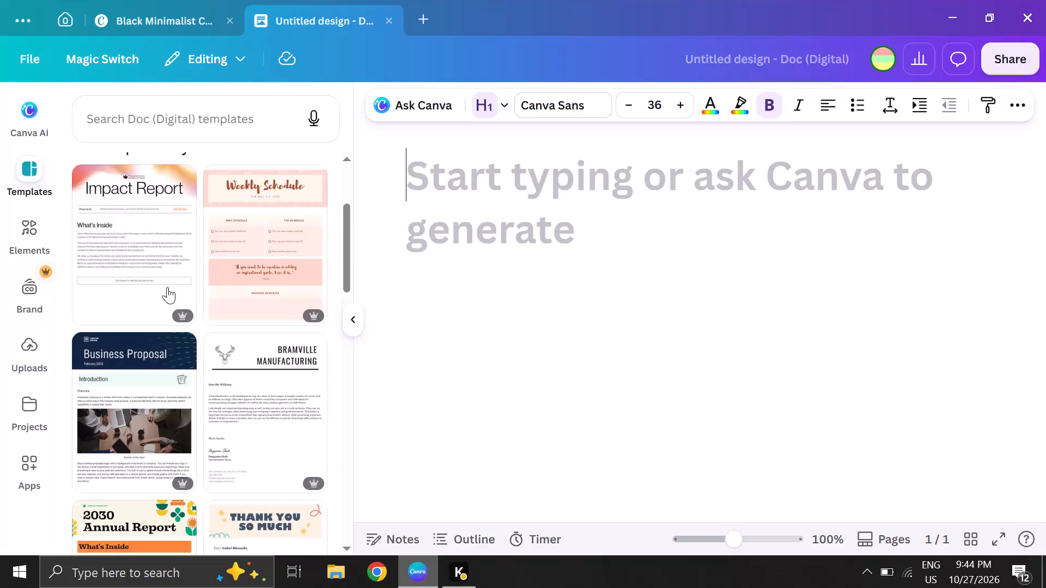
Browse the suggested Doc templates for a layout suitable for the blank document.
{"action": "scroll", "coordinate": [167, 287], "scroll_direction": "down", "scroll_amount": 6}
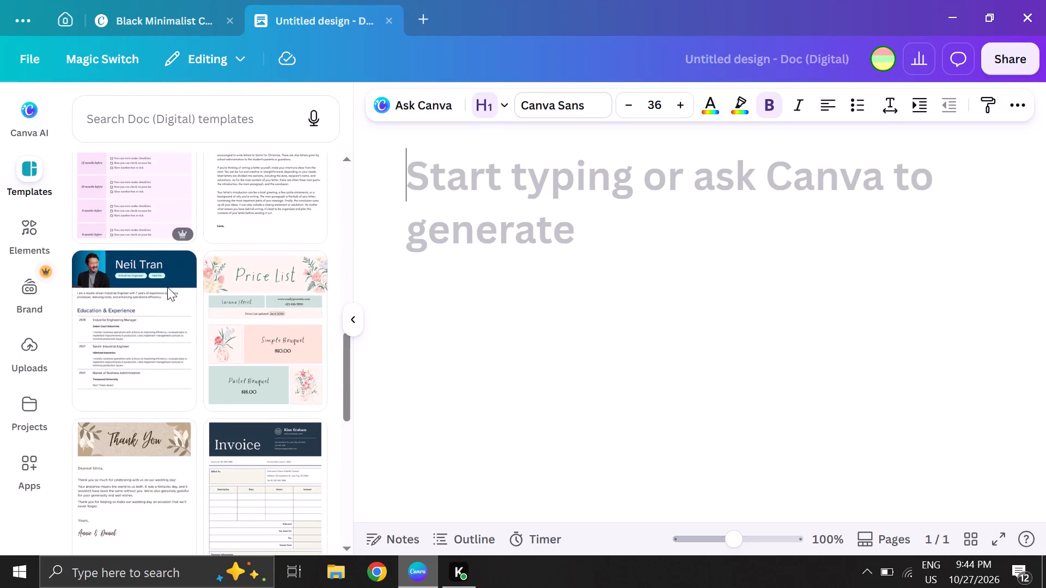
{"action": "scroll", "coordinate": [167, 287], "scroll_direction": "down", "scroll_amount": 6}
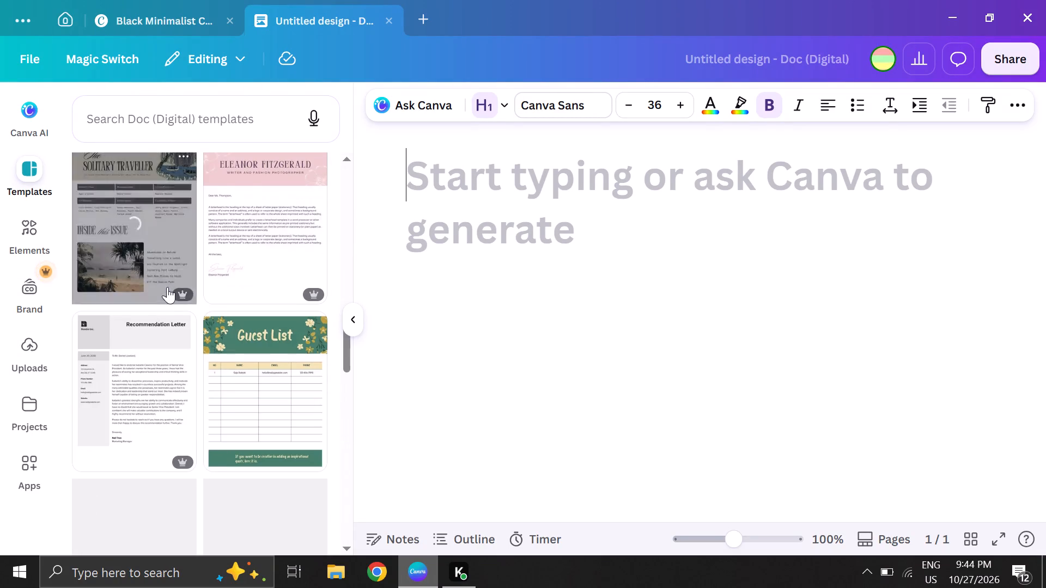
{"action": "scroll", "coordinate": [167, 287], "scroll_direction": "down", "scroll_amount": 3}
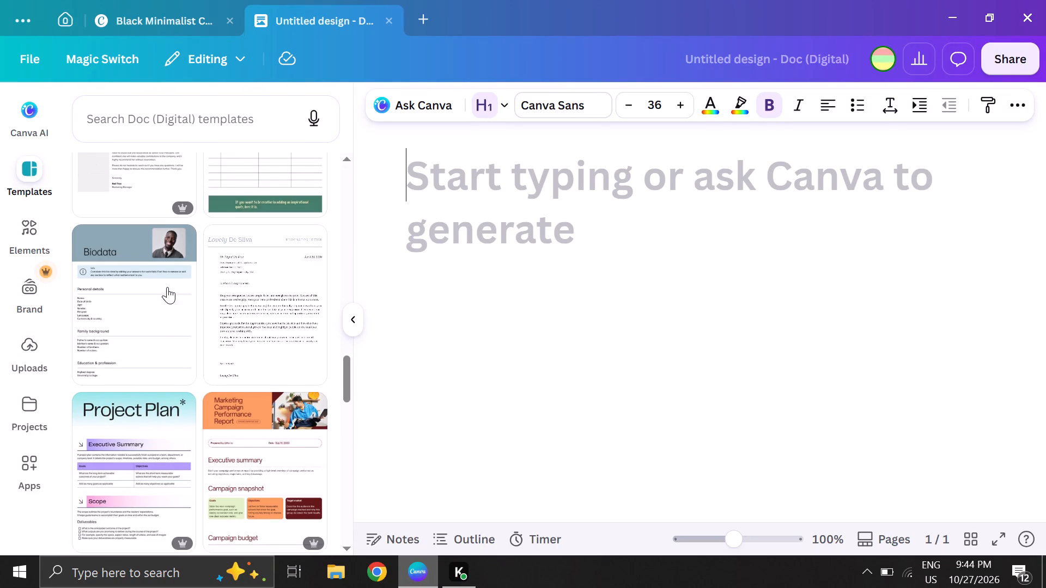
{"action": "scroll", "coordinate": [167, 287], "scroll_direction": "down", "scroll_amount": 3}
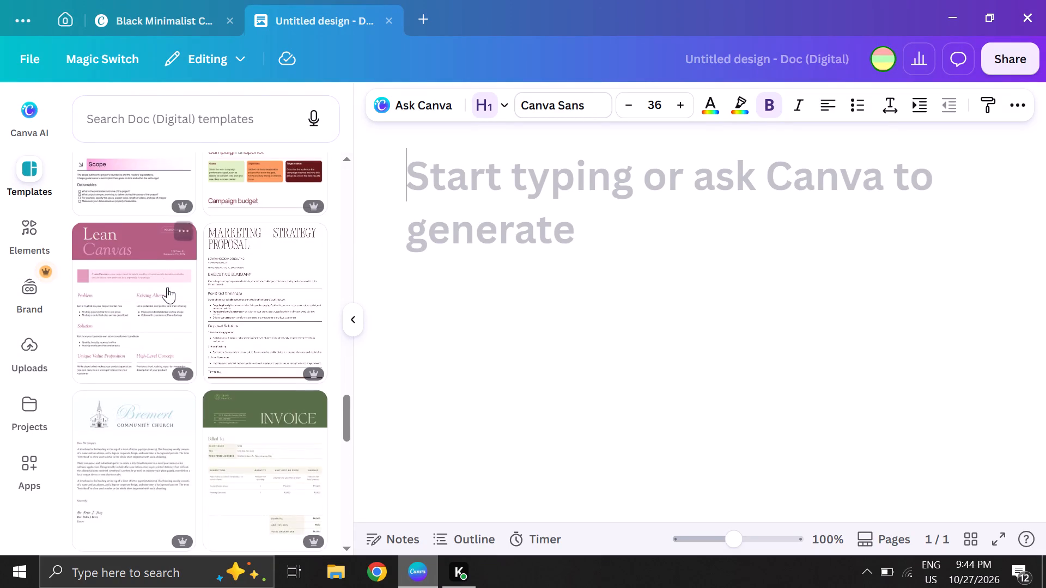
{"action": "scroll", "coordinate": [167, 287], "scroll_direction": "down", "scroll_amount": 2}
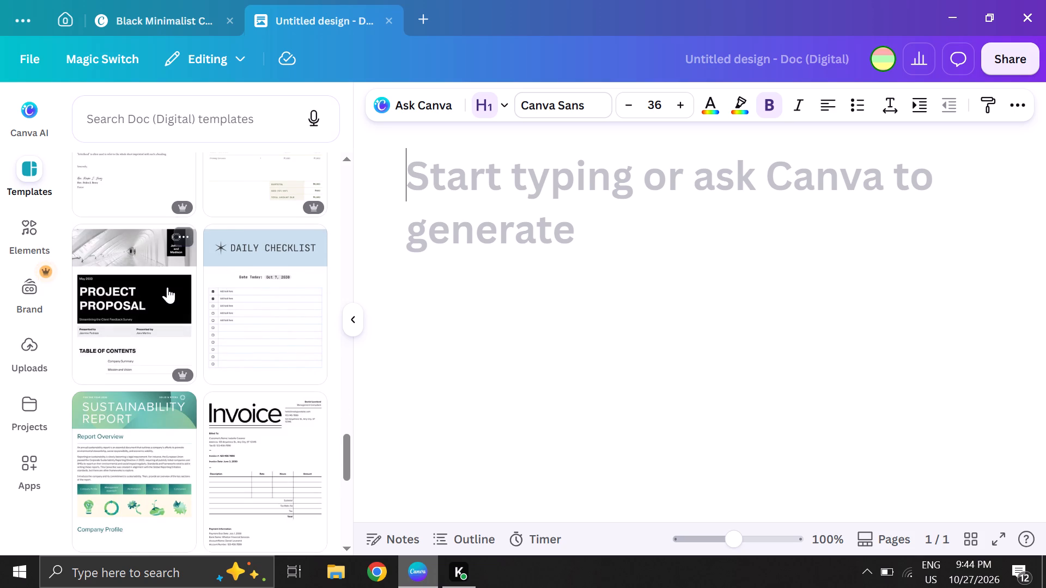
{"action": "scroll", "coordinate": [252, 305], "scroll_direction": "down", "scroll_amount": 2}
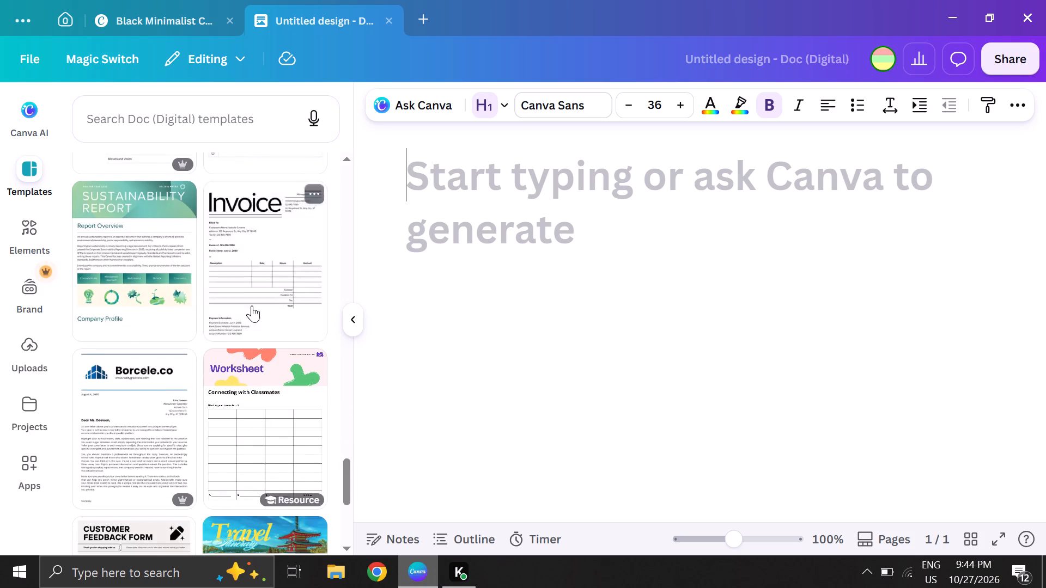
{"action": "scroll", "coordinate": [252, 305], "scroll_direction": "down", "scroll_amount": 1}
{"action": "scroll", "coordinate": [252, 305], "scroll_direction": "up", "scroll_amount": 1}
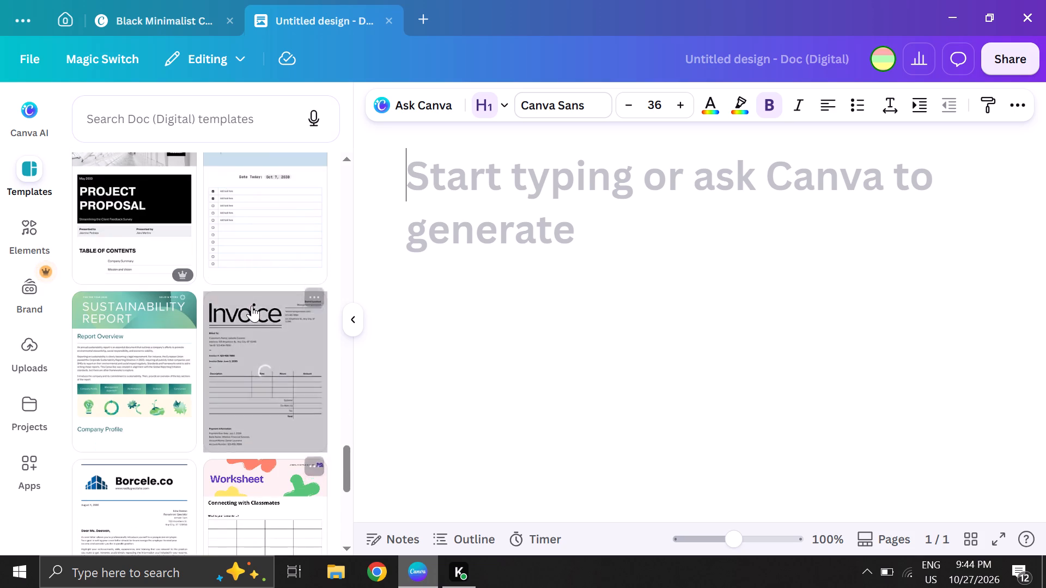
{"action": "scroll", "coordinate": [252, 305], "scroll_direction": "up", "scroll_amount": 1}
{"action": "scroll", "coordinate": [258, 375], "scroll_direction": "up", "scroll_amount": 11}
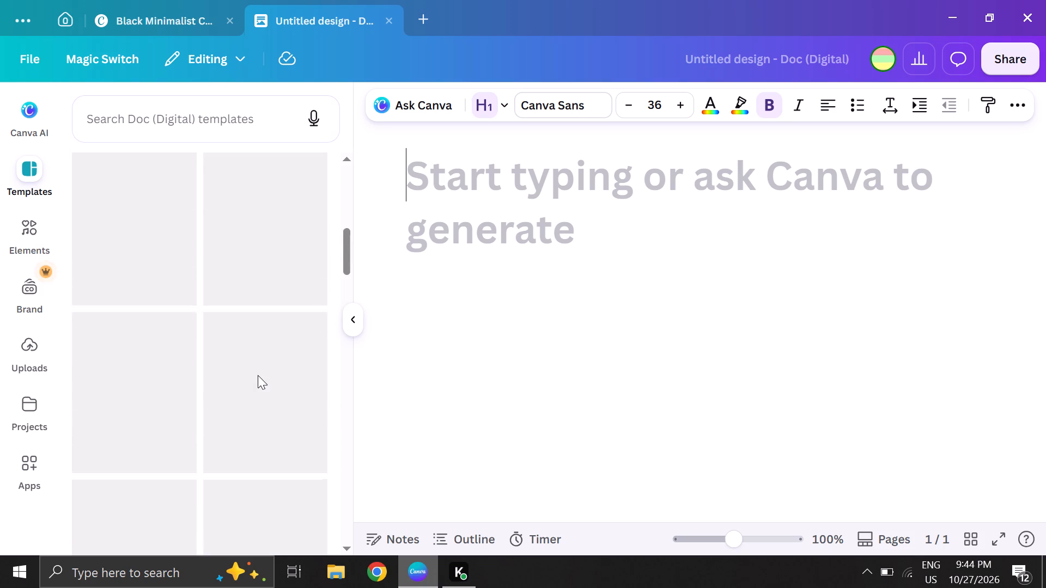
Search the Doc templates for "subject label" and look through the results.
{"action": "left_click", "coordinate": [198, 77]}
{"action": "left_click", "coordinate": [190, 112]}
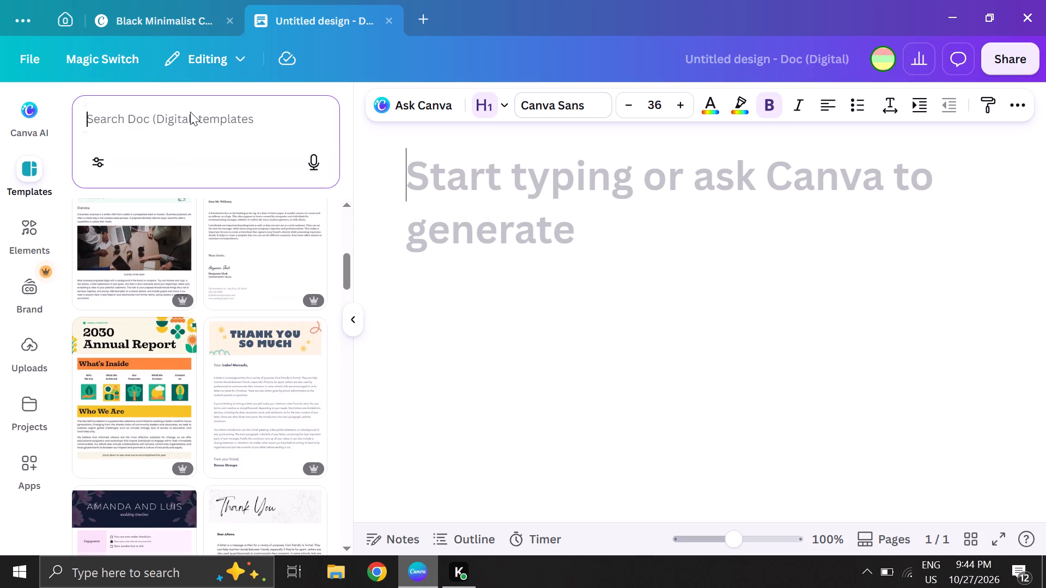
{"action": "type", "text": "subject"}
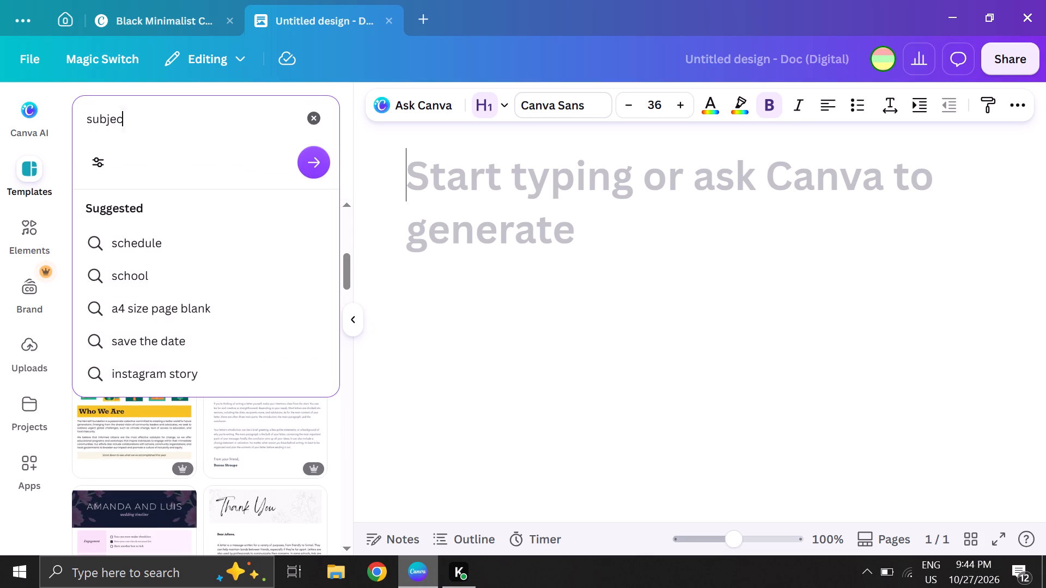
{"action": "key", "text": "space"}
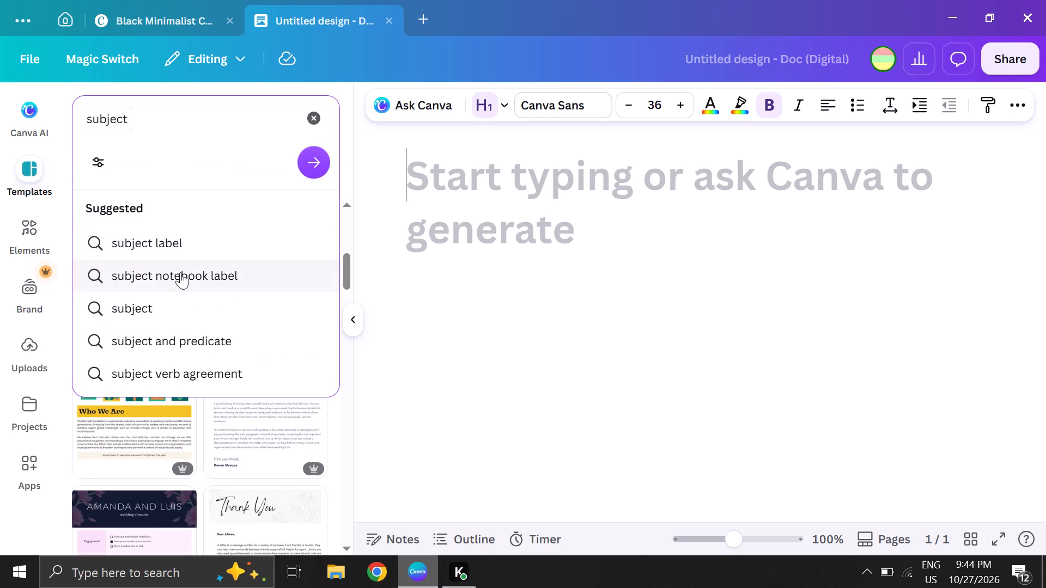
{"action": "left_click", "coordinate": [164, 249]}
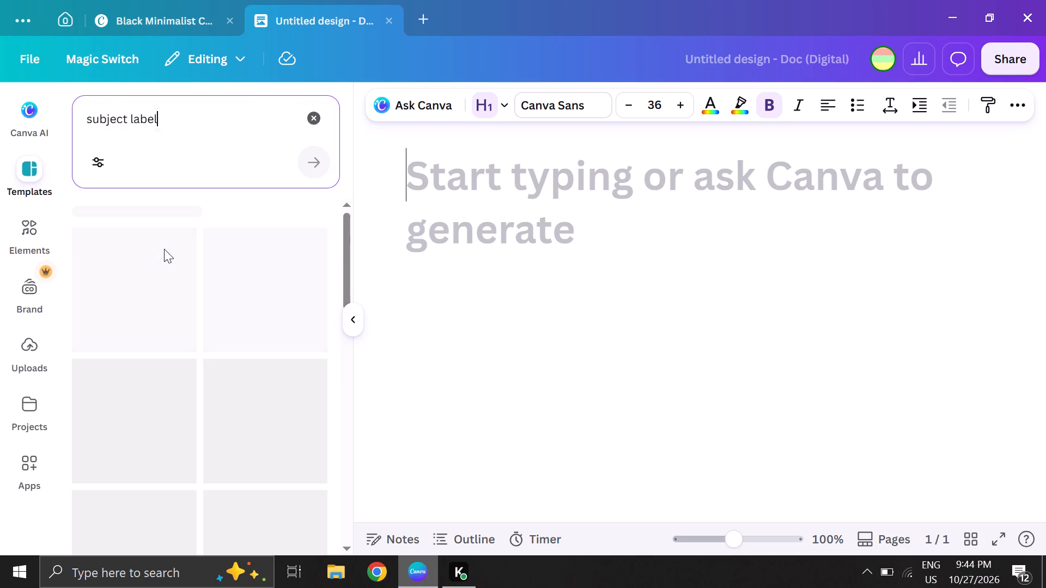
{"action": "scroll", "coordinate": [143, 322], "scroll_direction": "down", "scroll_amount": 1}
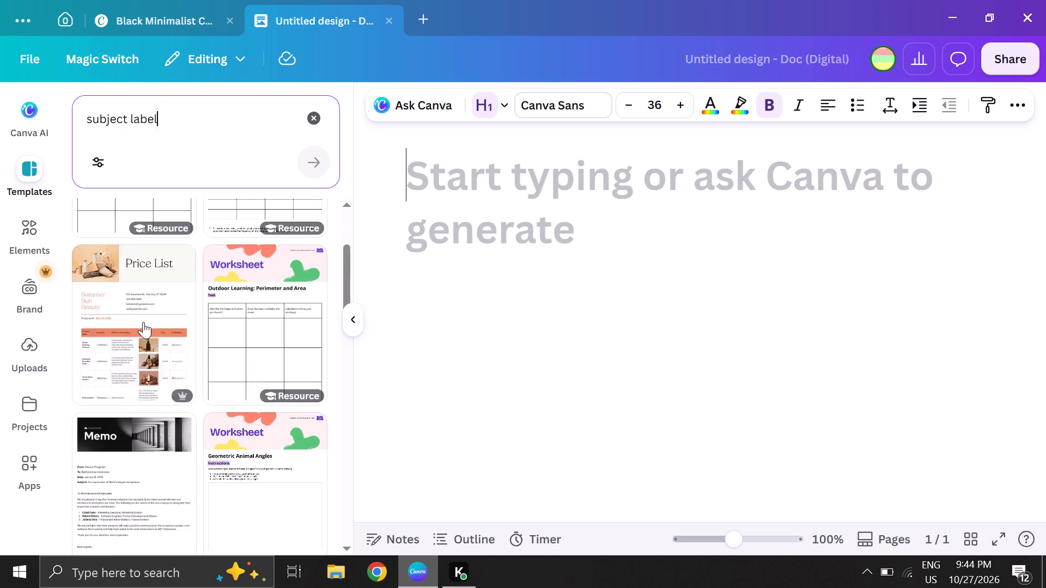
{"action": "scroll", "coordinate": [143, 322], "scroll_direction": "down", "scroll_amount": 2}
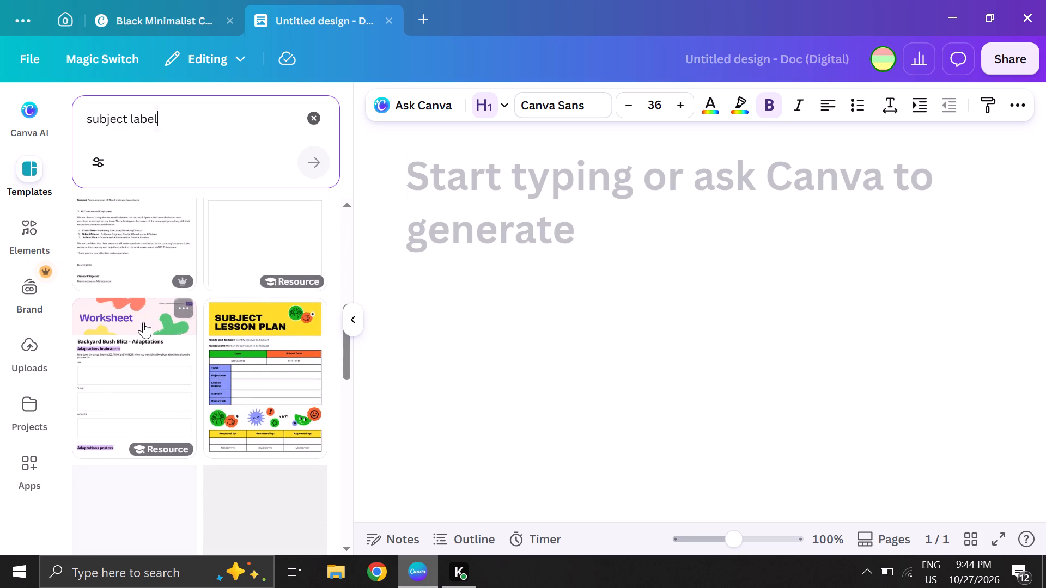
{"action": "scroll", "coordinate": [143, 322], "scroll_direction": "down", "scroll_amount": 1}
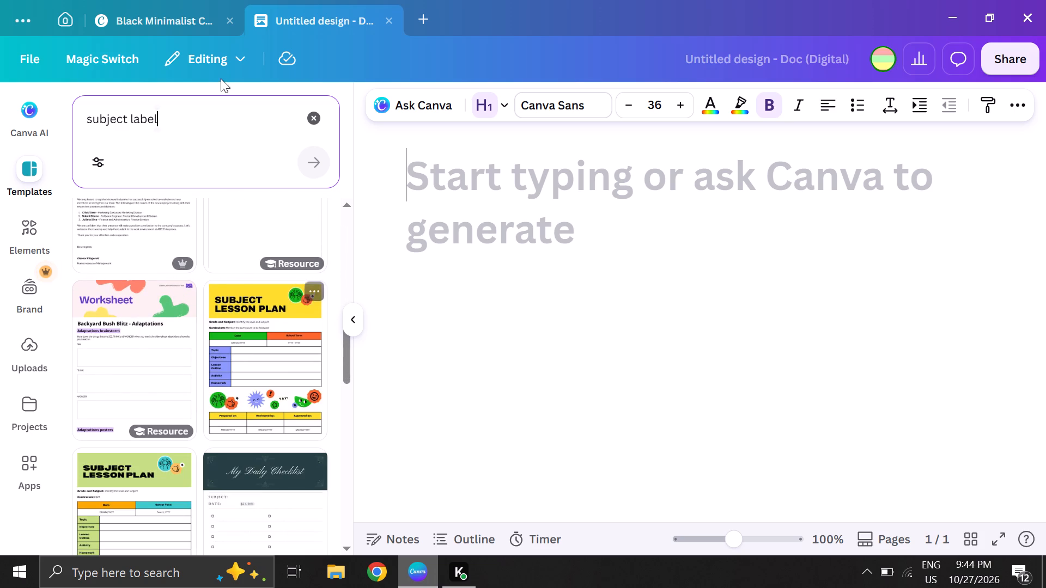
Change the template search to "subject list" and run it.
{"action": "key", "text": "BackSpace"}
{"action": "key", "text": "BackSpace"}
{"action": "key", "text": "BackSpace"}
{"action": "key", "text": "BackSpace"}
{"action": "type", "text": "ist"}
{"action": "key", "text": "space"}
{"action": "key", "text": "Return"}
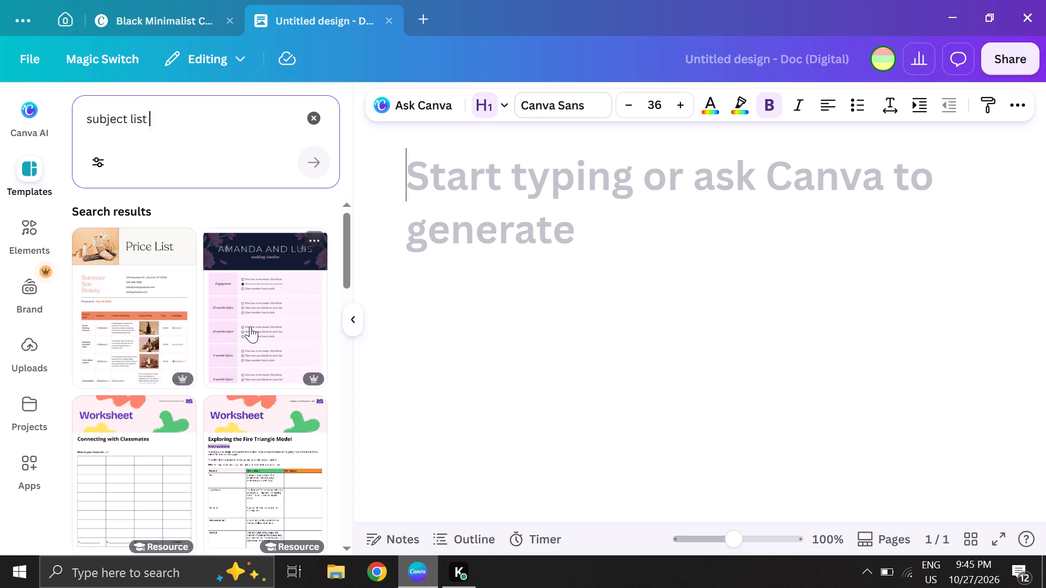
Apply the light pink and dark blue Wedding Timeline Planner template from the search results to the document.
{"action": "scroll", "coordinate": [146, 305], "scroll_direction": "down", "scroll_amount": 1}
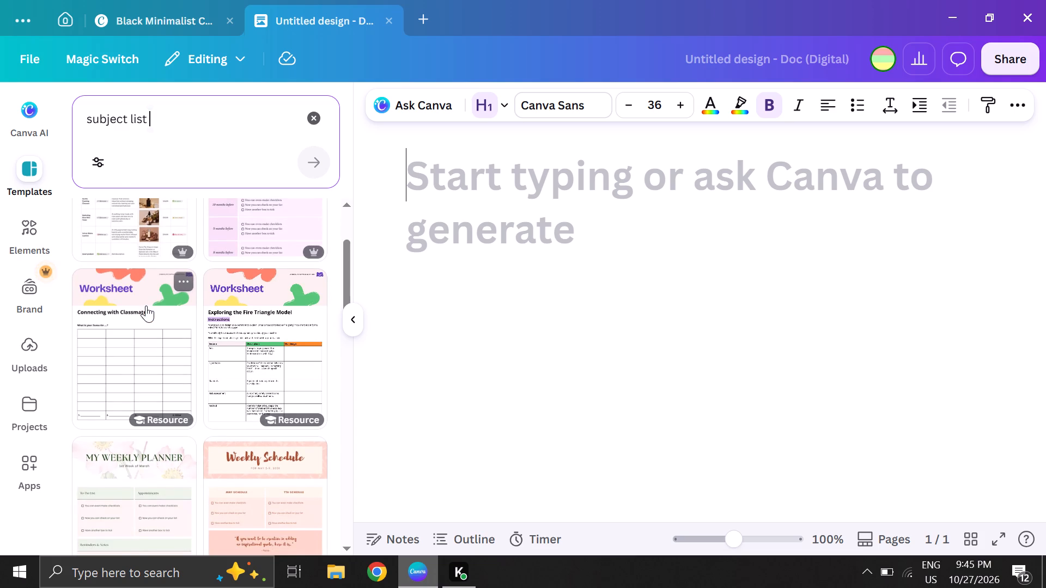
{"action": "scroll", "coordinate": [146, 305], "scroll_direction": "down", "scroll_amount": 1}
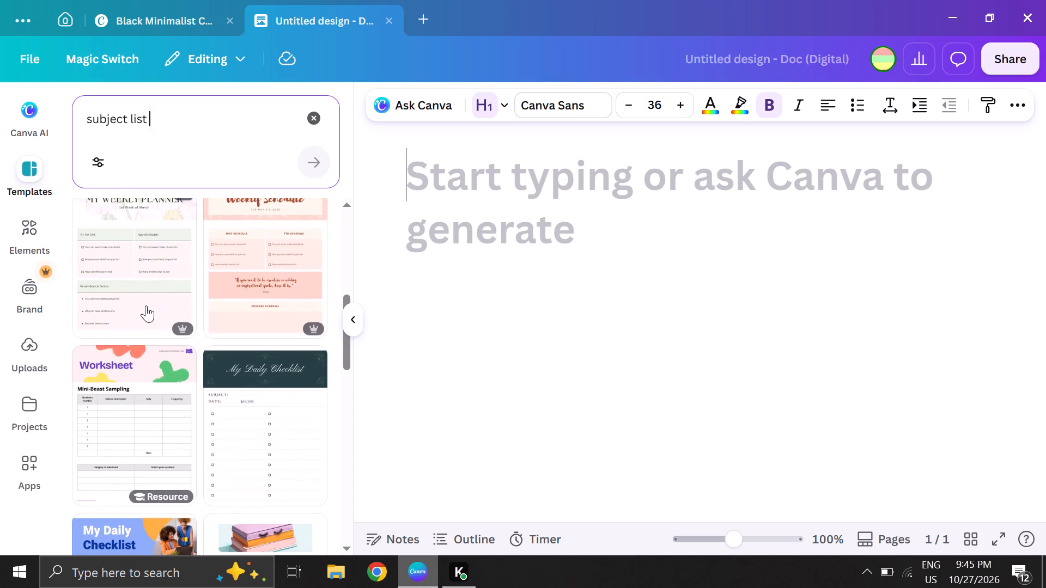
{"action": "scroll", "coordinate": [146, 305], "scroll_direction": "down", "scroll_amount": 2}
{"action": "scroll", "coordinate": [265, 377], "scroll_direction": "down", "scroll_amount": 1}
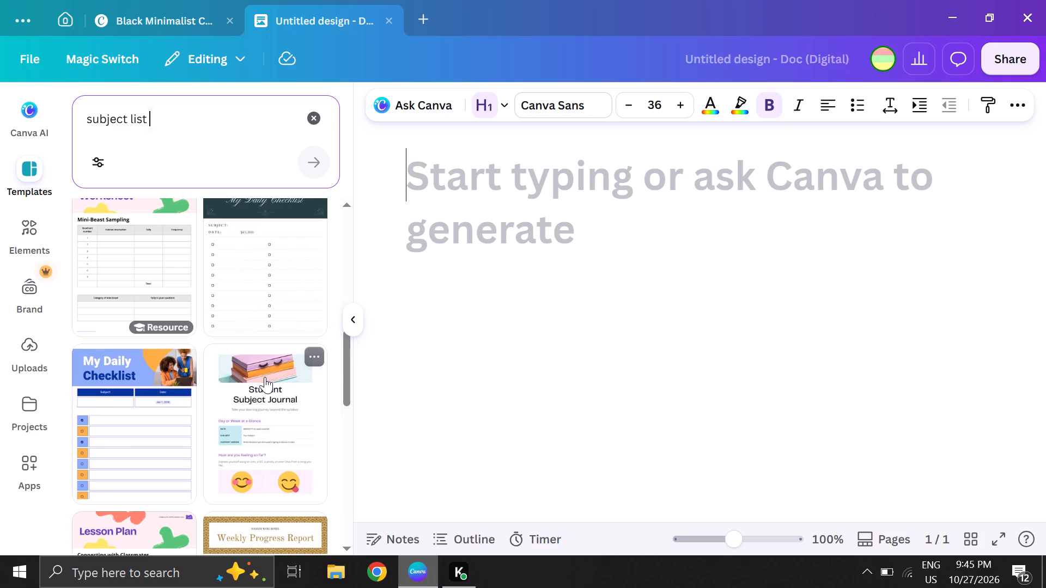
{"action": "scroll", "coordinate": [161, 387], "scroll_direction": "down", "scroll_amount": 1}
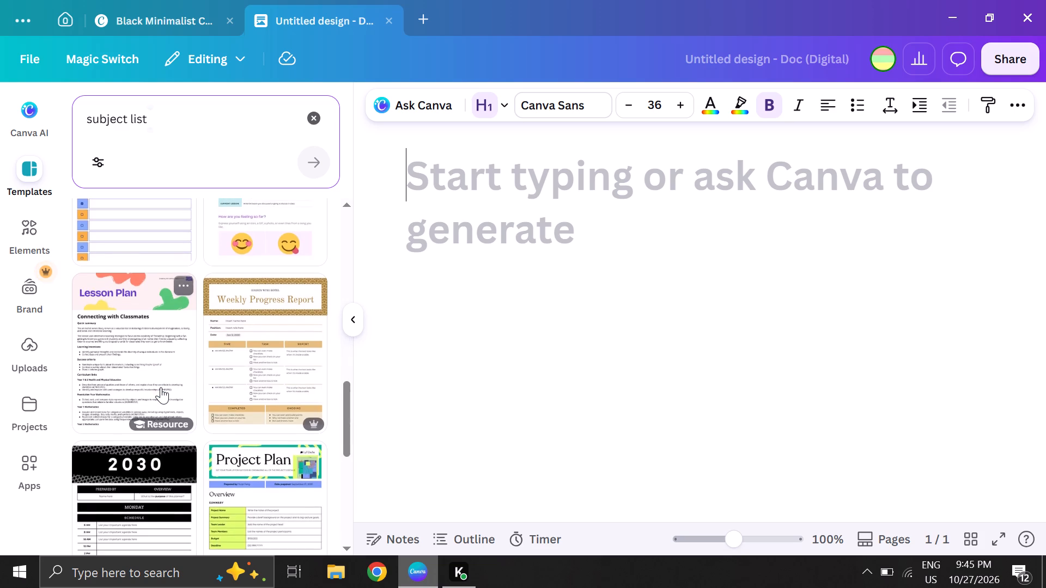
{"action": "scroll", "coordinate": [165, 309], "scroll_direction": "up", "scroll_amount": 4}
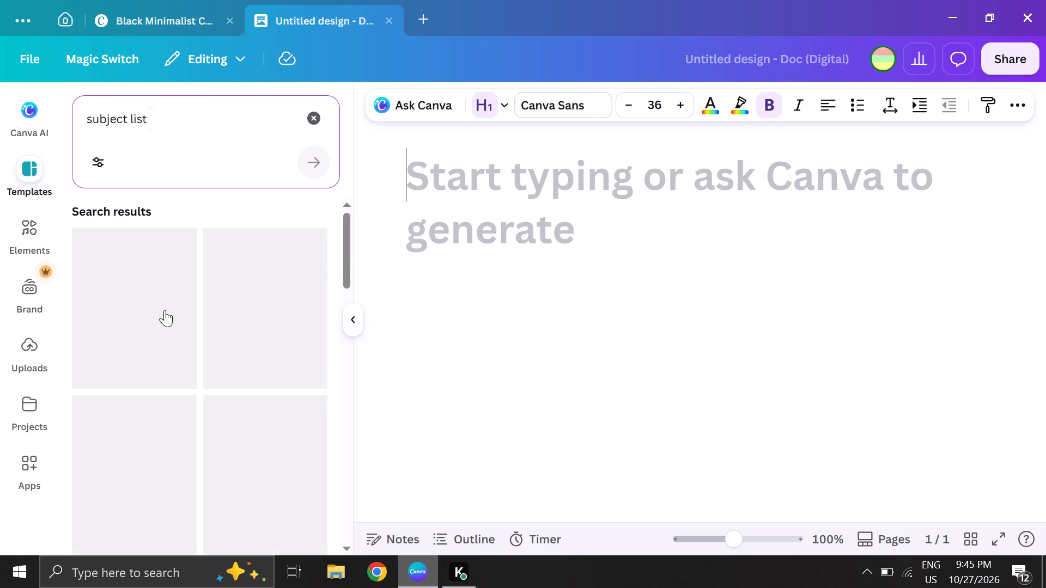
{"action": "left_click", "coordinate": [248, 312]}
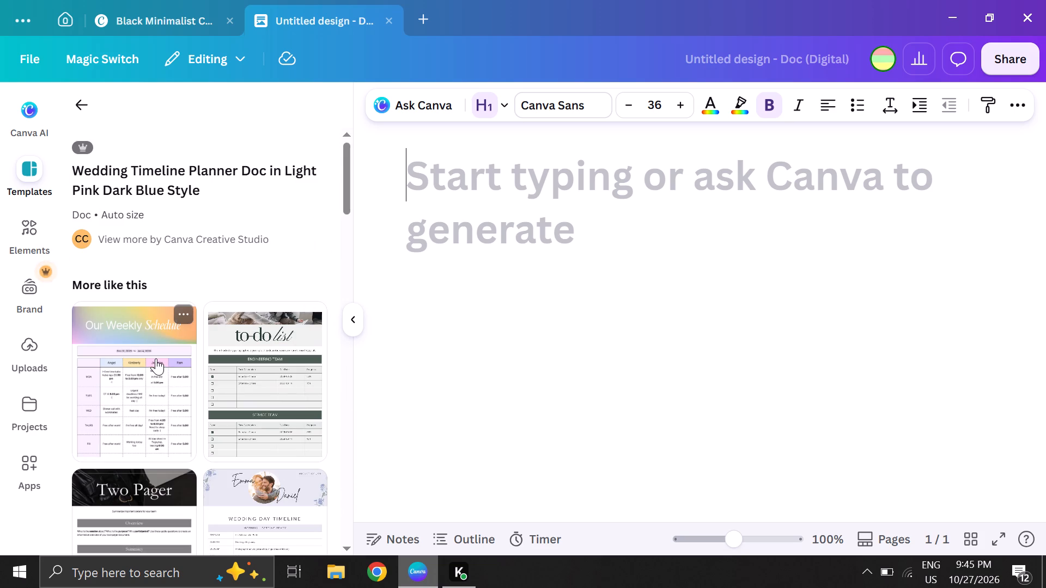
Examine the applied template from its header banner through the checklist table to the footer.
{"action": "scroll", "coordinate": [156, 358], "scroll_direction": "down", "scroll_amount": 1}
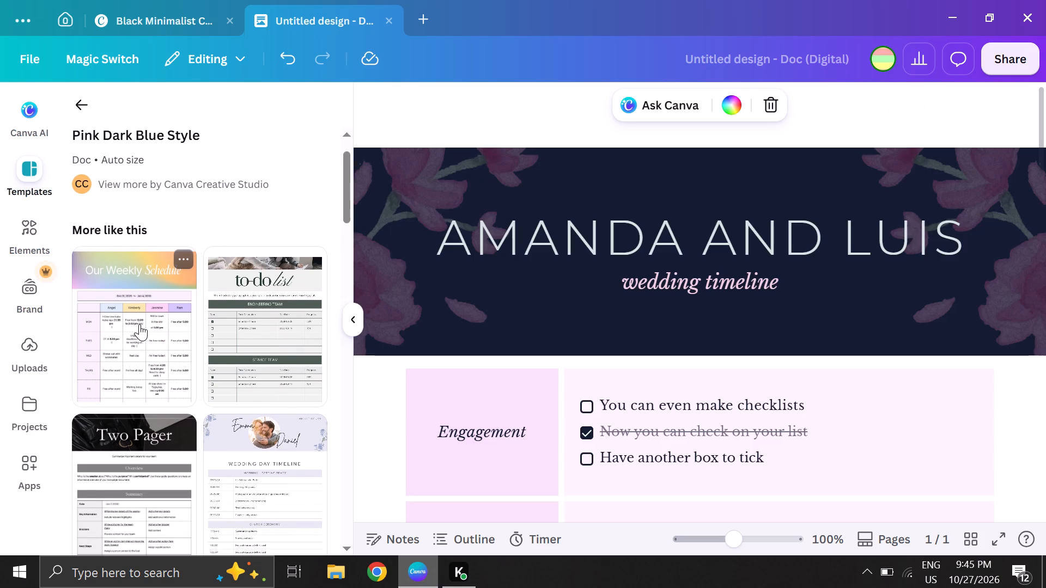
{"action": "scroll", "coordinate": [534, 297], "scroll_direction": "down", "scroll_amount": 4}
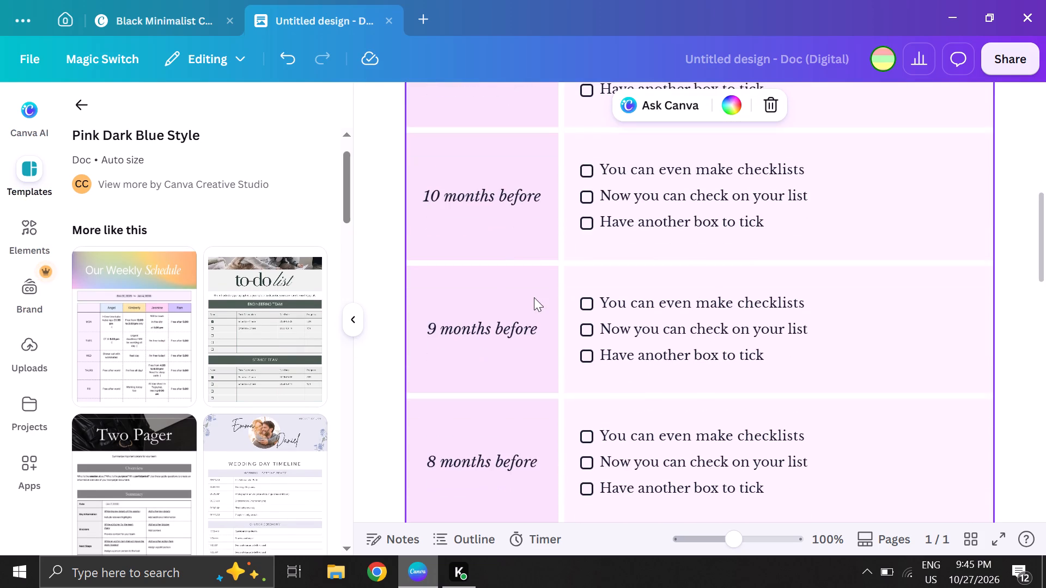
{"action": "scroll", "coordinate": [534, 297], "scroll_direction": "down", "scroll_amount": 12}
{"action": "scroll", "coordinate": [534, 297], "scroll_direction": "up", "scroll_amount": 1}
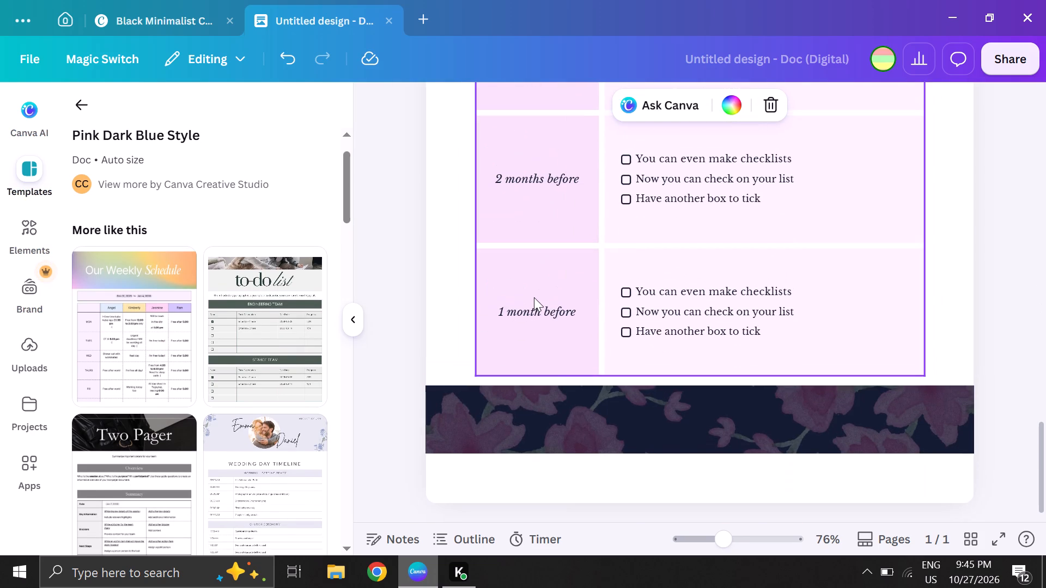
{"action": "scroll", "coordinate": [534, 297], "scroll_direction": "up", "scroll_amount": 4}
{"action": "scroll", "coordinate": [603, 241], "scroll_direction": "up", "scroll_amount": 2}
{"action": "scroll", "coordinate": [608, 387], "scroll_direction": "down", "scroll_amount": 2}
{"action": "scroll", "coordinate": [608, 387], "scroll_direction": "up", "scroll_amount": 3}
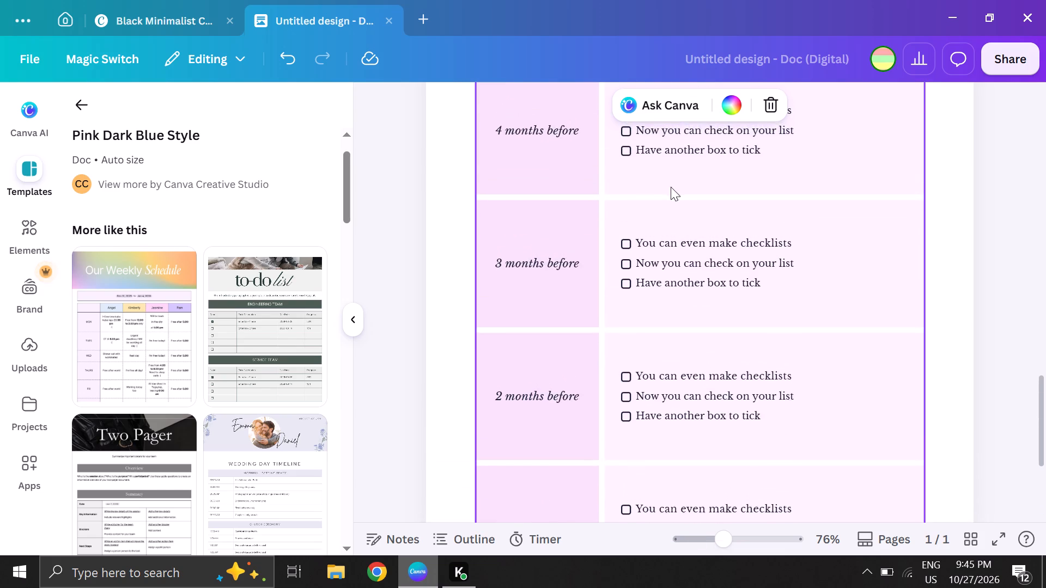
{"action": "scroll", "coordinate": [671, 182], "scroll_direction": "up", "scroll_amount": 11}
Open the floral header banner of the document for editing.
{"action": "left_click", "coordinate": [769, 264]}
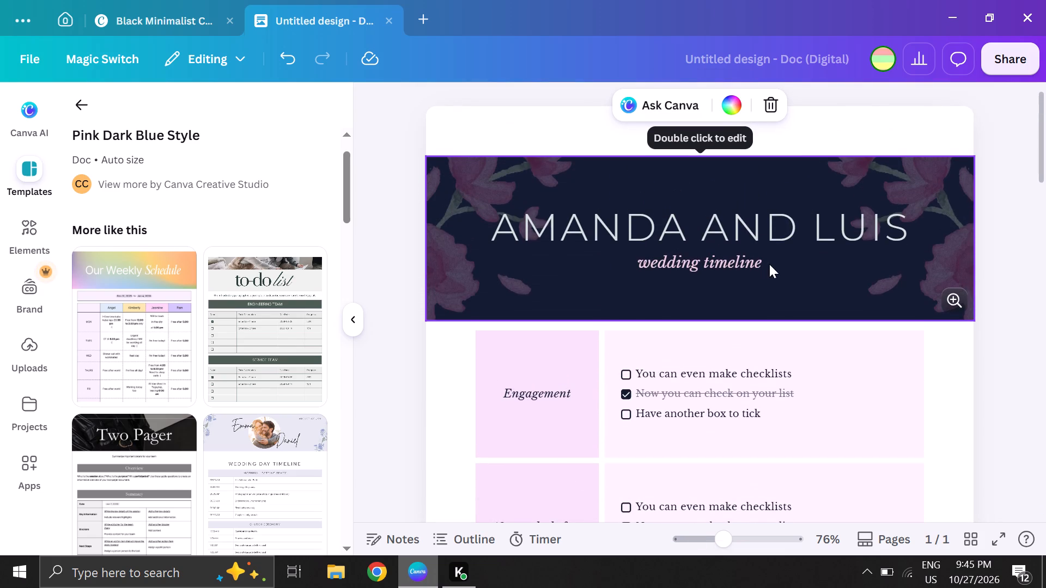
{"action": "double_click", "coordinate": [758, 237]}
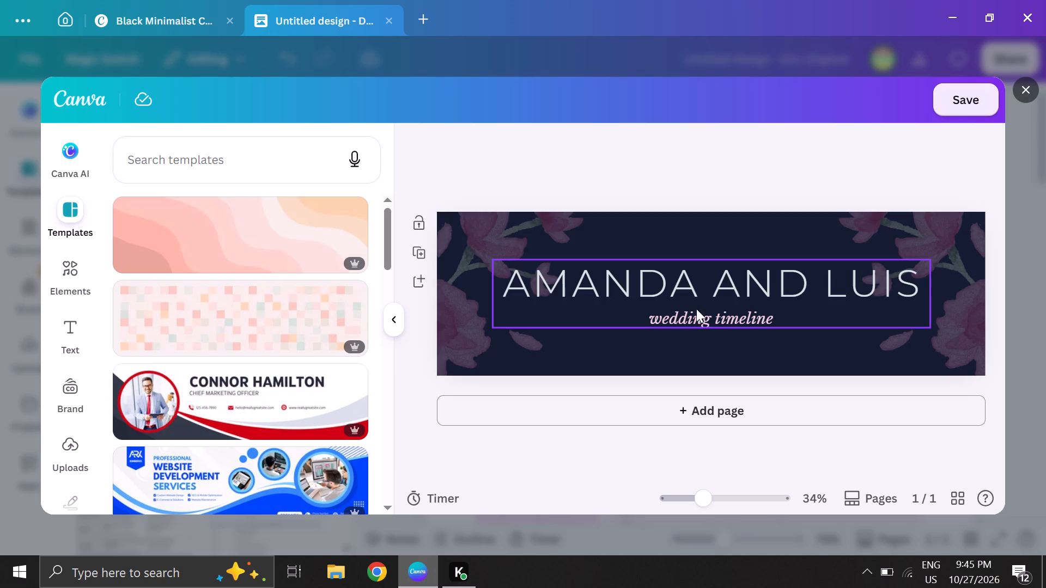
Clear the large title text in the floral header banner.
{"action": "left_click", "coordinate": [788, 291]}
{"action": "double_click", "coordinate": [788, 291]}
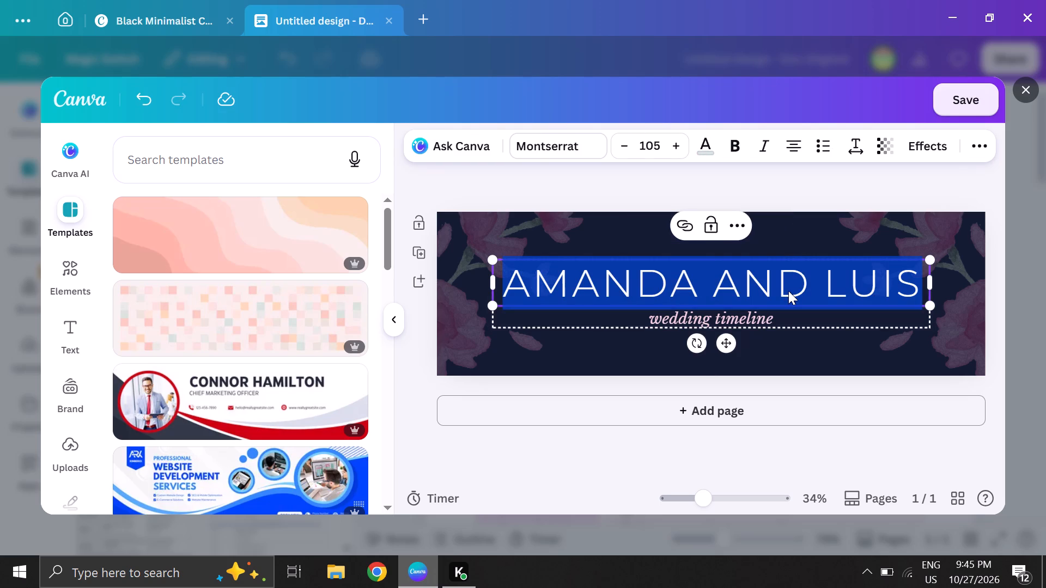
{"action": "key", "text": "BackSpace"}
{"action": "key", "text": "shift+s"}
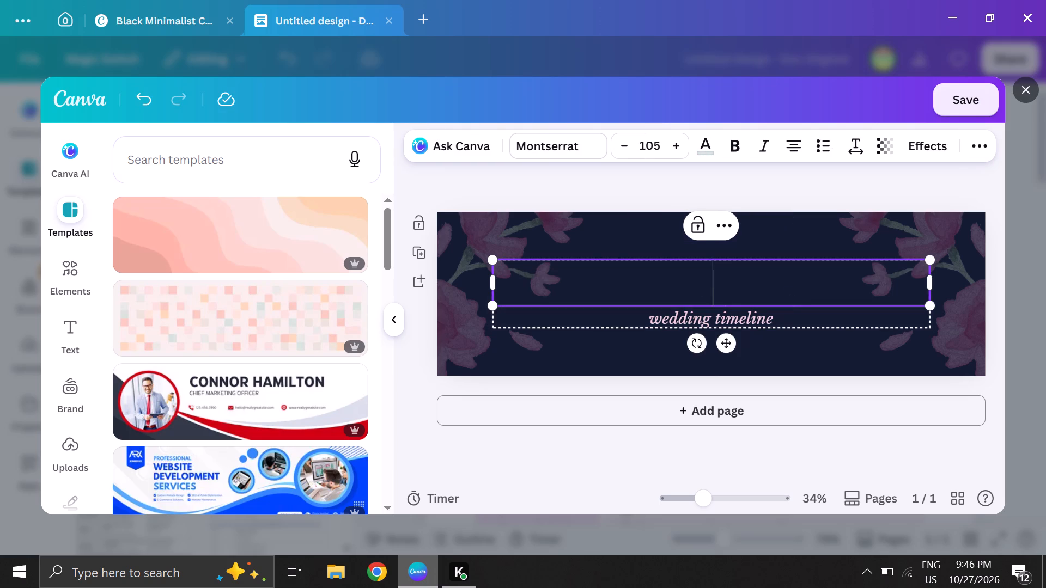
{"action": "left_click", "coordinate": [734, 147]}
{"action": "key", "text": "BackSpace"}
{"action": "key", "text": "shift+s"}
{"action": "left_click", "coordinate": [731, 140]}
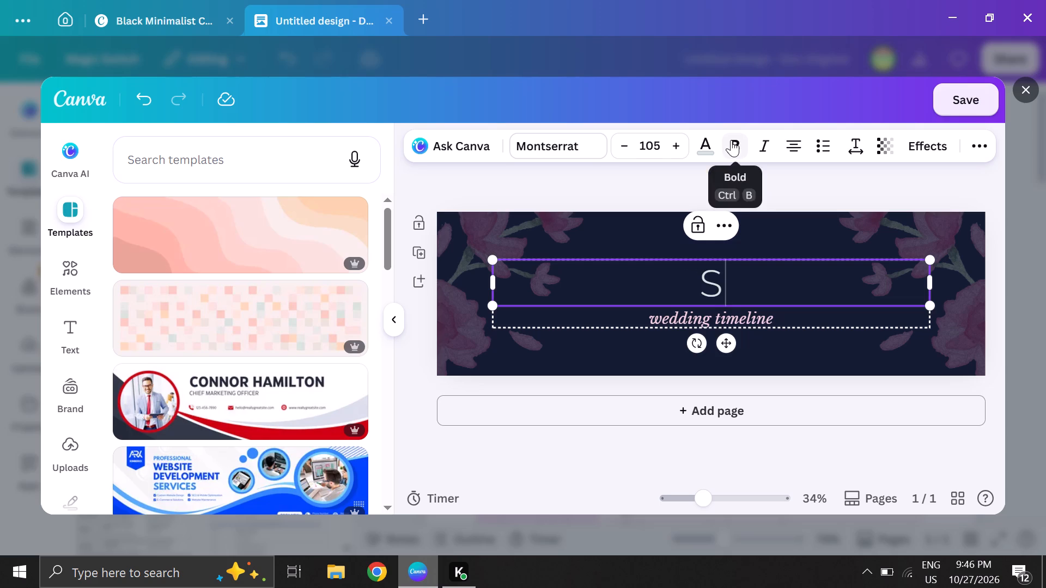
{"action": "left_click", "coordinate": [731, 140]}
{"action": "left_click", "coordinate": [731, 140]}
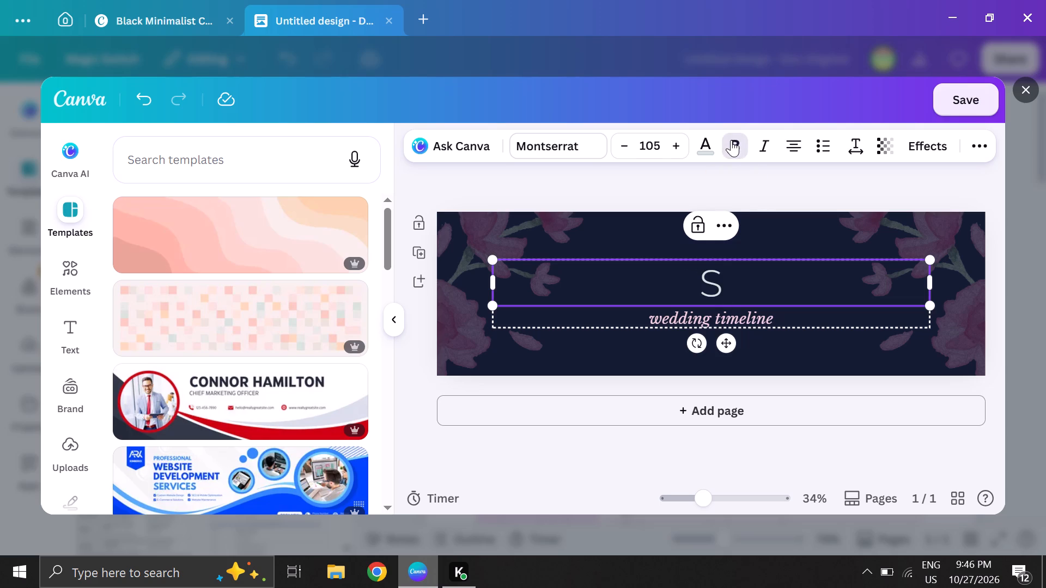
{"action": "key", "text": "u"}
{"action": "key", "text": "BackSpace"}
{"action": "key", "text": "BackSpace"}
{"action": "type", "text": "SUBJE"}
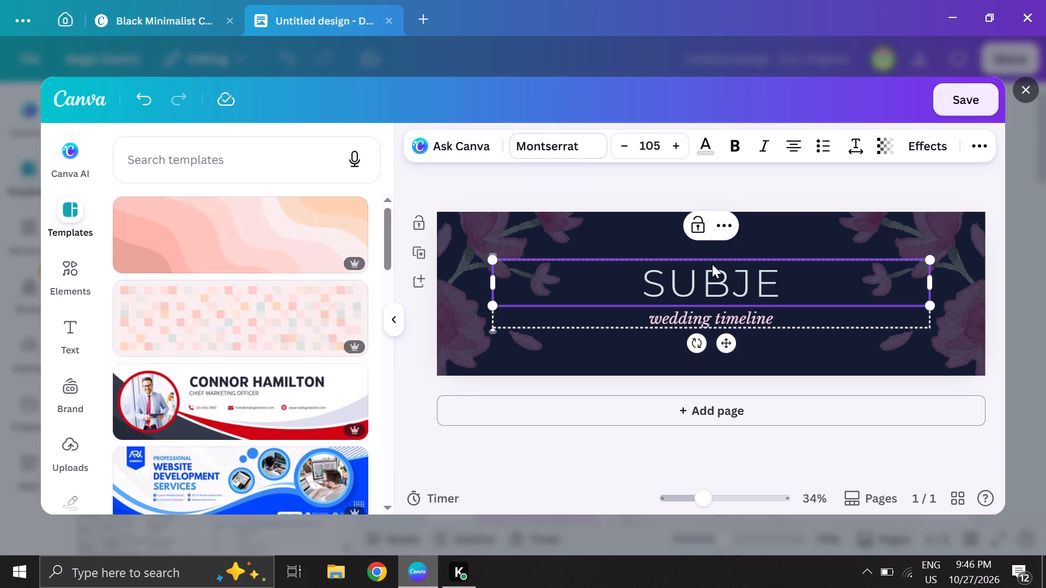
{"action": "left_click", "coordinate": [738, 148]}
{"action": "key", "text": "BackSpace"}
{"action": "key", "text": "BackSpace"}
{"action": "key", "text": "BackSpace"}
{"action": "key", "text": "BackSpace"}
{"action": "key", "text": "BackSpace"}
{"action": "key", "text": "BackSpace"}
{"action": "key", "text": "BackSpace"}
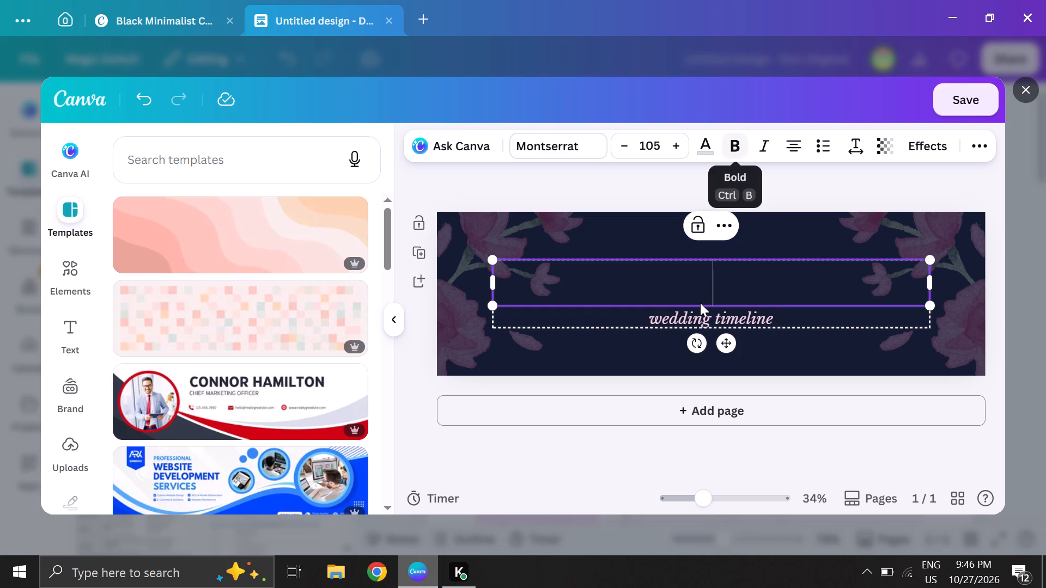
Enter "SUBJECT LIST" in bold as the banner's large title.
{"action": "key", "text": "ctrl+b"}
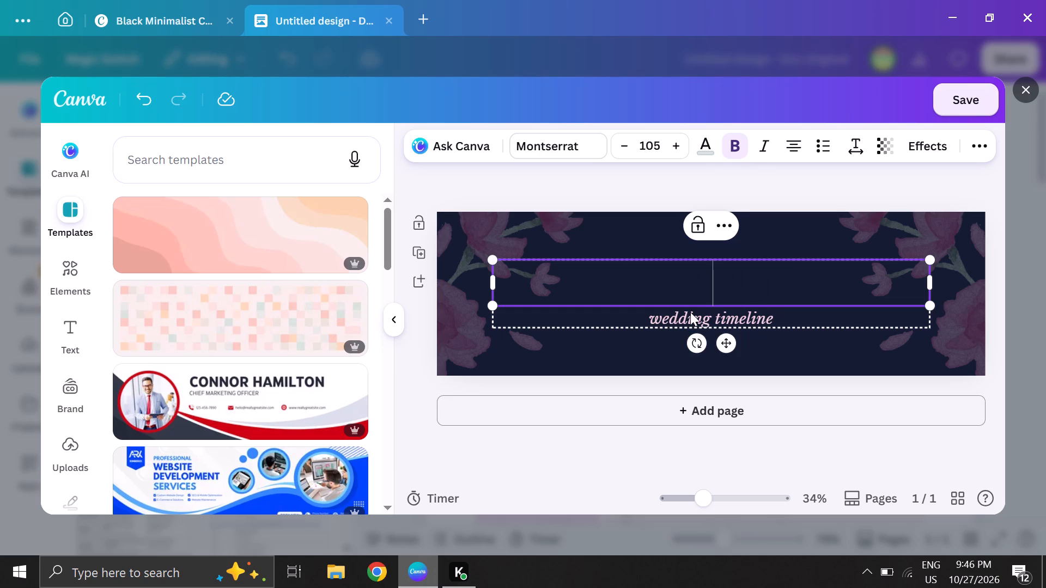
{"action": "type", "text": "SU"}
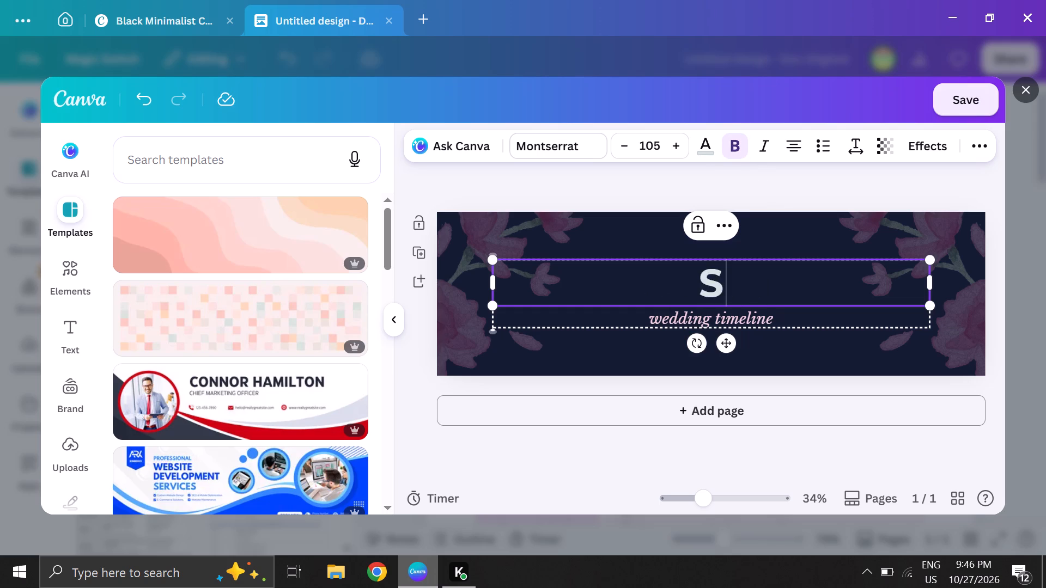
{"action": "type", "text": "BJECYT"}
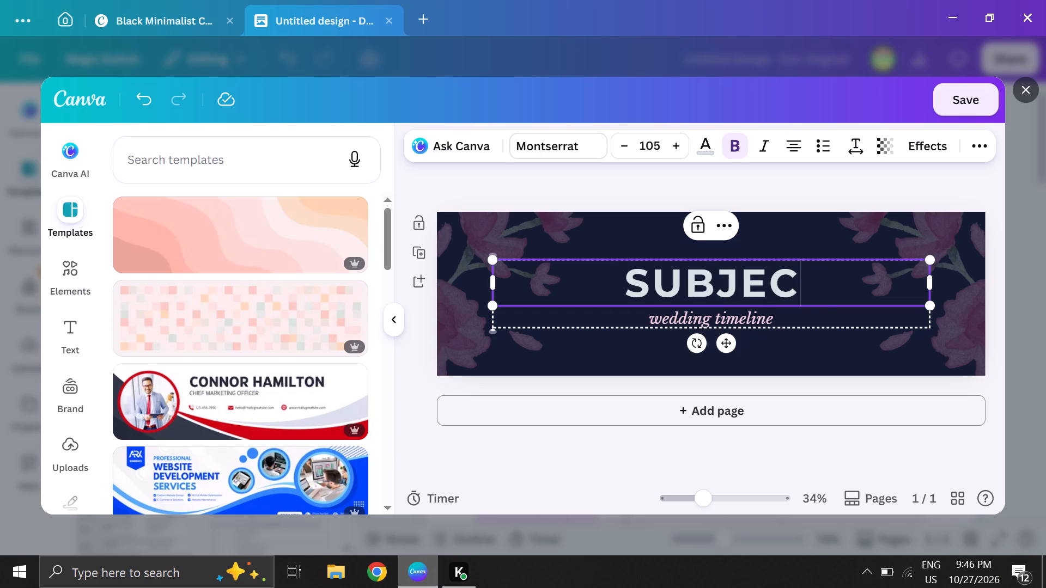
{"action": "key", "text": "BackSpace"}
{"action": "key", "text": "BackSpace"}
{"action": "type", "text": "T"}
{"action": "key", "text": "space"}
{"action": "type", "text": "LIST"}
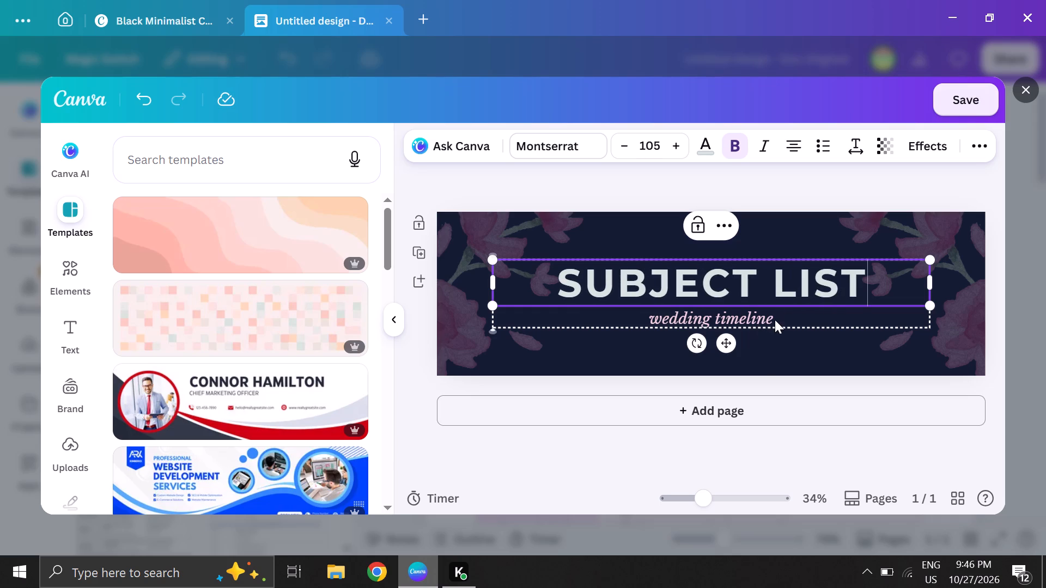
Replace the banner's italic subtitle "wedding timeline" with "INDEX".
{"action": "left_click", "coordinate": [776, 317]}
{"action": "double_click", "coordinate": [776, 317]}
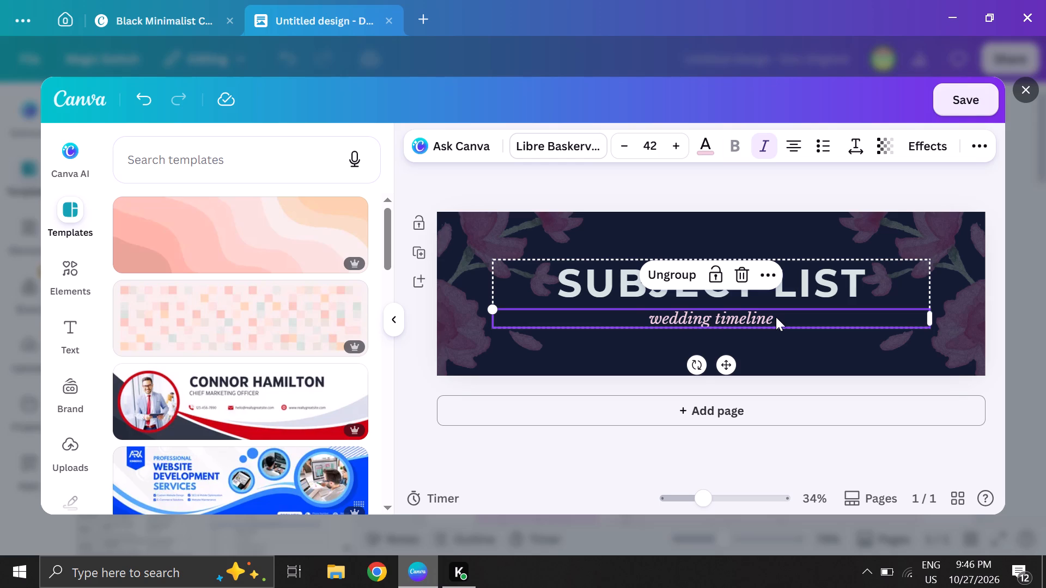
{"action": "key", "text": "BackSpace"}
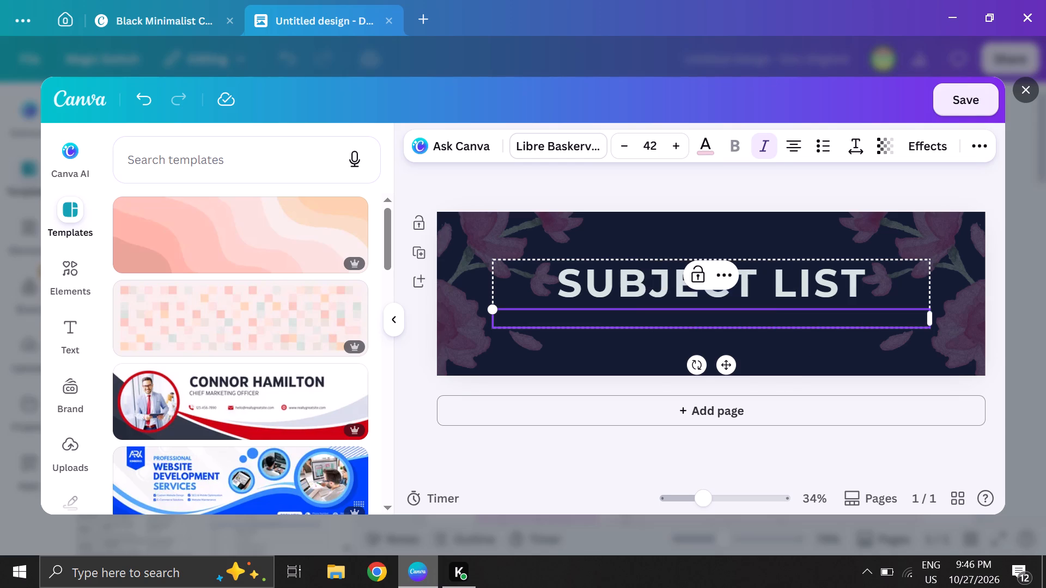
{"action": "type", "text": "AND"}
{"action": "key", "text": "space"}
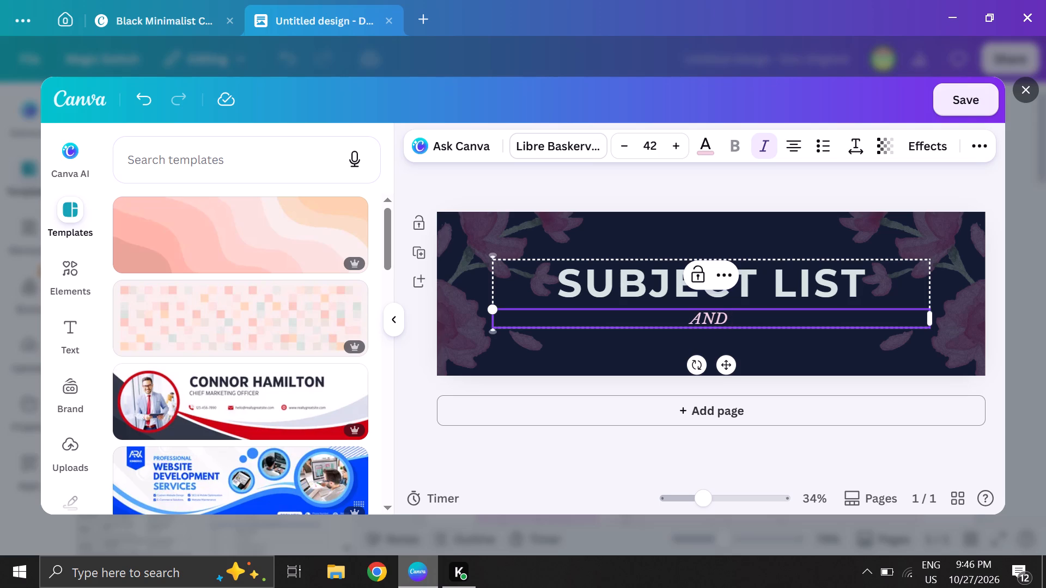
{"action": "key", "text": "BackSpace"}
{"action": "key", "text": "BackSpace"}
{"action": "key", "text": "BackSpace"}
{"action": "key", "text": "BackSpace"}
{"action": "type", "text": "INDEX"}
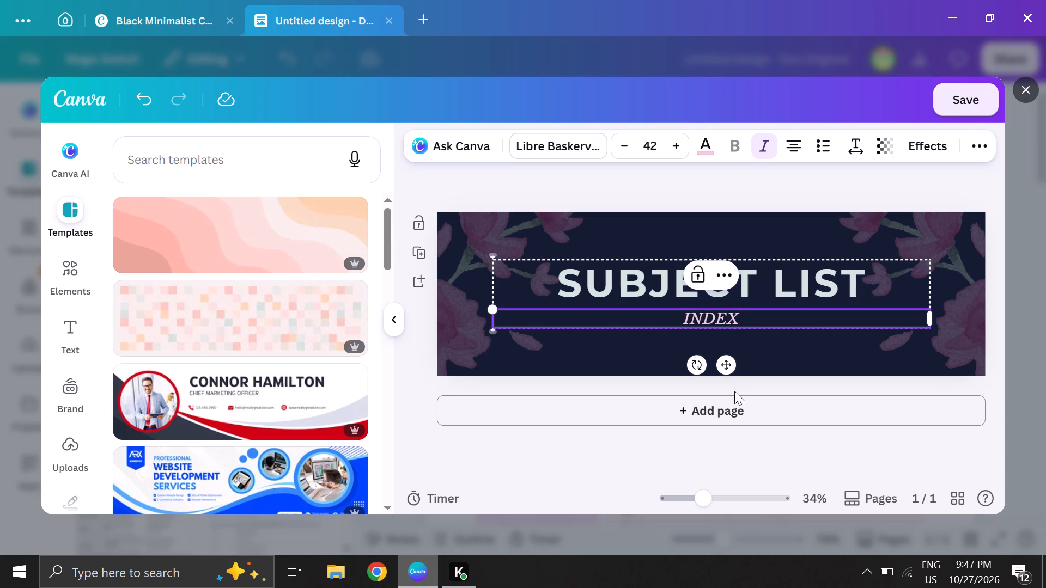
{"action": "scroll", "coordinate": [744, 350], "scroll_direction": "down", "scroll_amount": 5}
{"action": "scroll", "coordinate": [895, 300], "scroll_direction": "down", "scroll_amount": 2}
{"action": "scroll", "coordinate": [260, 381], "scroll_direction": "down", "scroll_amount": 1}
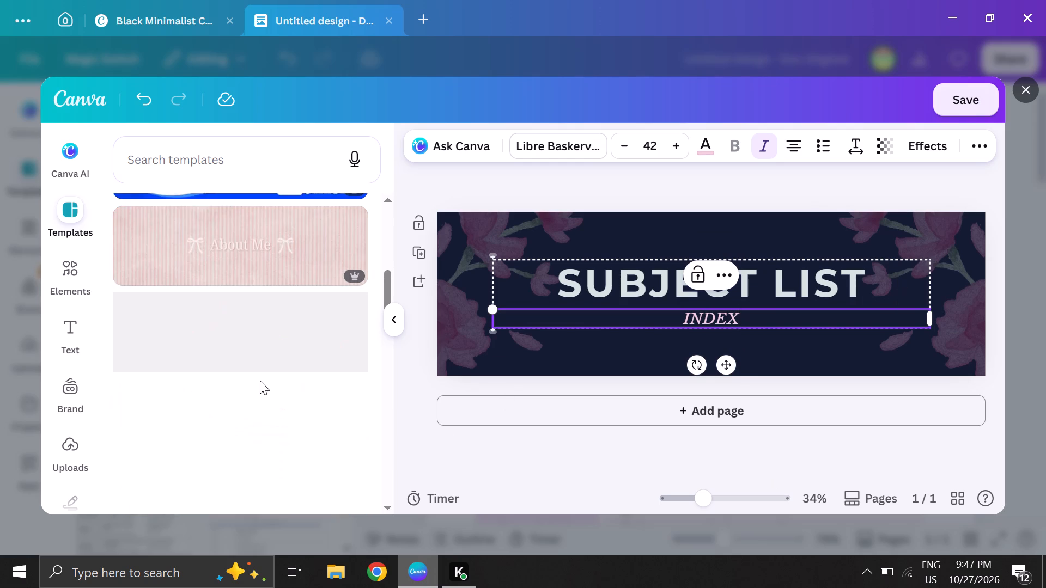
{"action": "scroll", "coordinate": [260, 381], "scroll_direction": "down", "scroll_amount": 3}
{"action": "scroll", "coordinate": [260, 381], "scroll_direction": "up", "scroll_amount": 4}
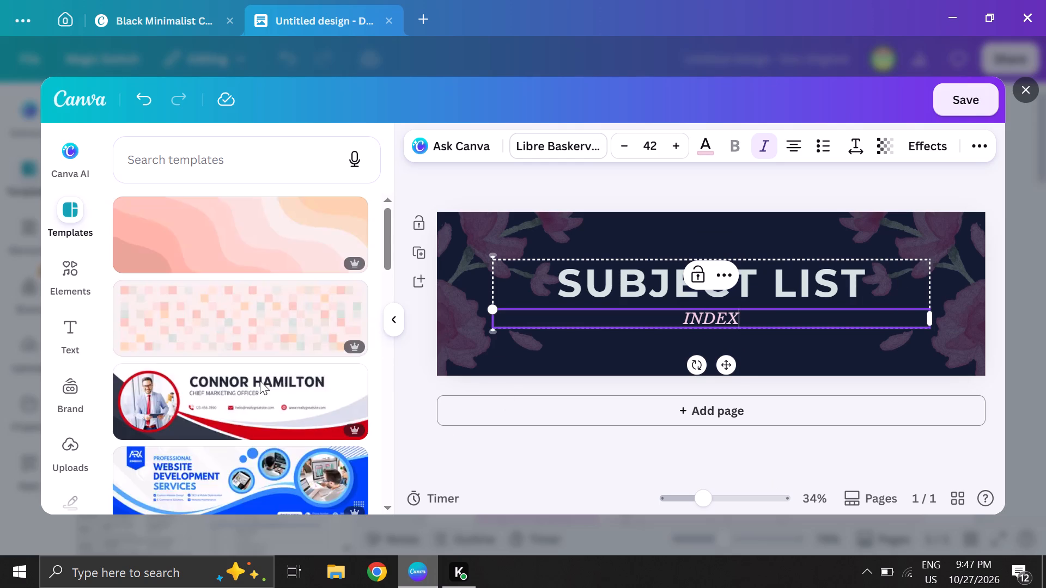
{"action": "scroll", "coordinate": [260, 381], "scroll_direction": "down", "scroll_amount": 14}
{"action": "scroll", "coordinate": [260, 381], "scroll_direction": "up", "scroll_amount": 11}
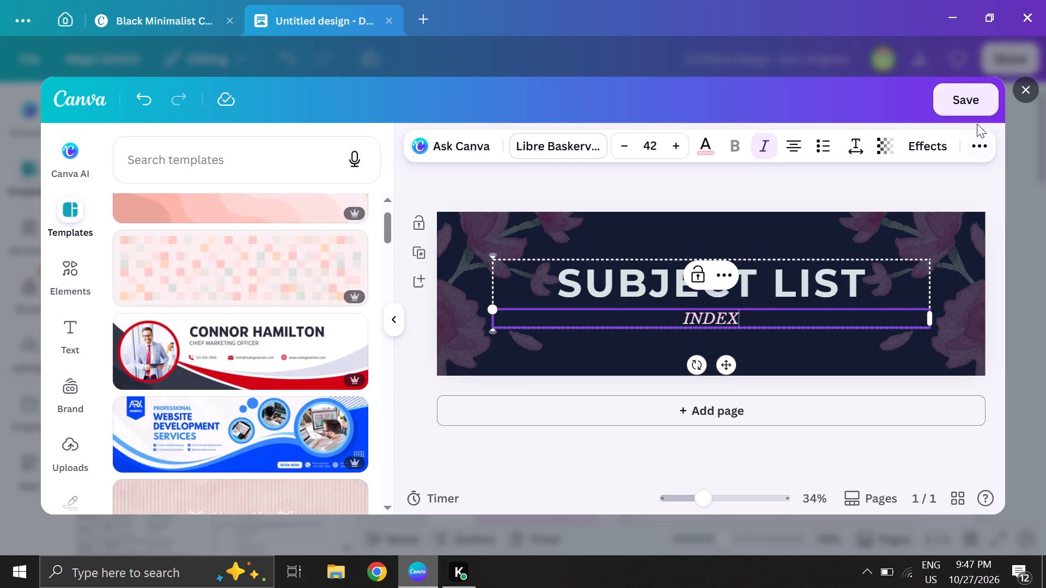
Save the edited header banner back into the document.
{"action": "left_click", "coordinate": [950, 96]}
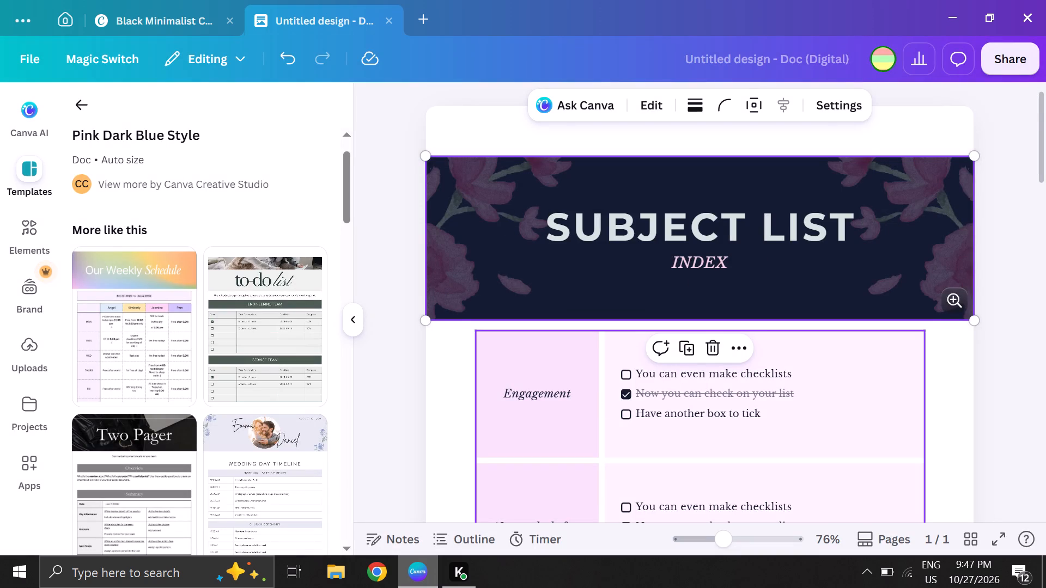
Clear the "Engagement" label from the first row of the checklist table.
{"action": "scroll", "coordinate": [555, 388], "scroll_direction": "down", "scroll_amount": 1}
{"action": "left_click", "coordinate": [542, 291]}
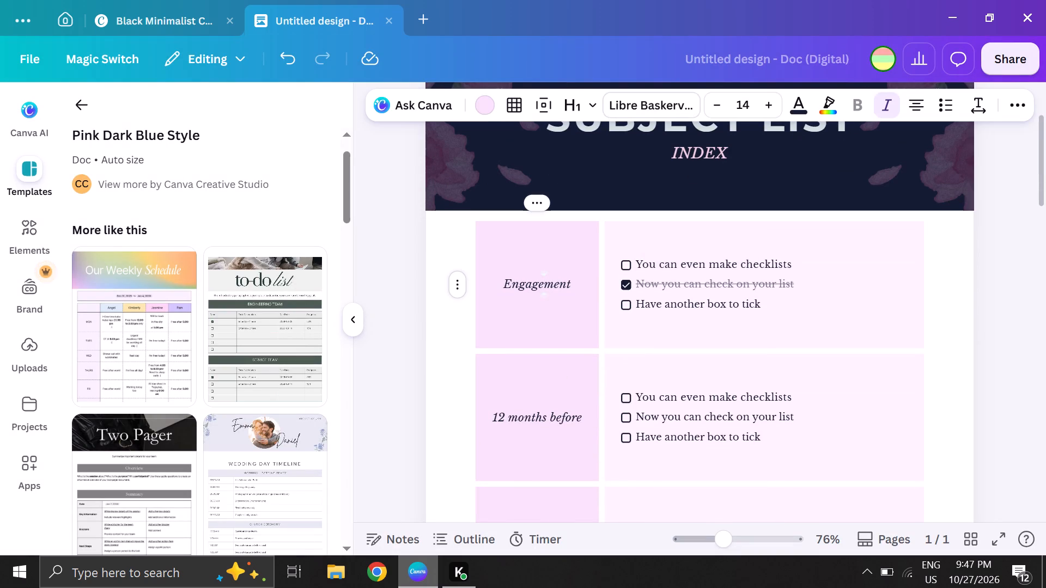
{"action": "left_click", "coordinate": [542, 291]}
{"action": "left_click", "coordinate": [571, 286]}
{"action": "key", "text": "BackSpace"}
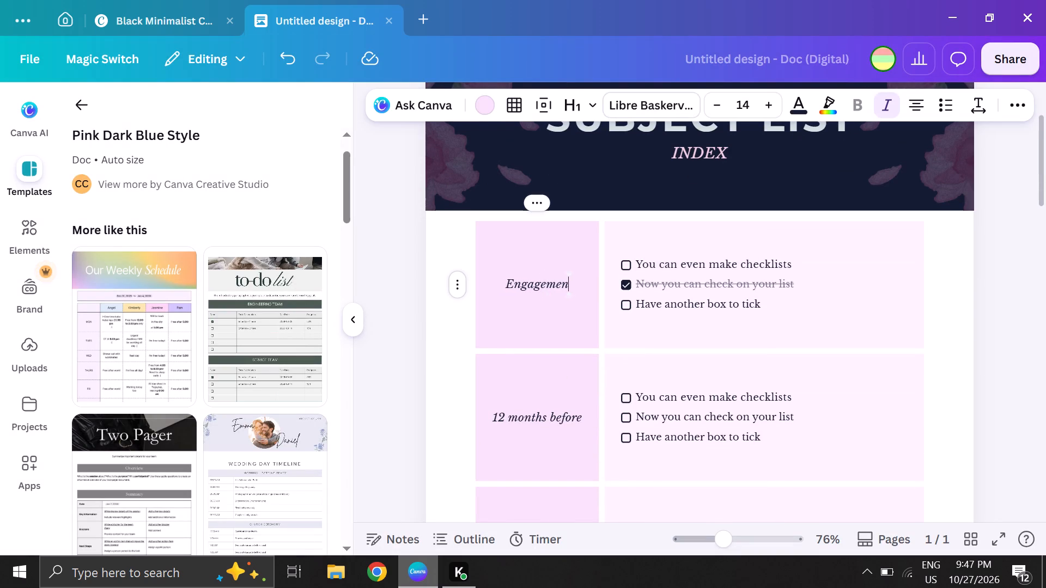
{"action": "key", "text": "BackSpace"}
{"action": "key", "text": "BackSpace"}
{"action": "key", "text": "BackSpace"}
{"action": "key", "text": "BackSpace"}
{"action": "key", "text": "BackSpace"}
{"action": "key", "text": "BackSpace"}
{"action": "key", "text": "BackSpace"}
{"action": "key", "text": "BackSpace"}
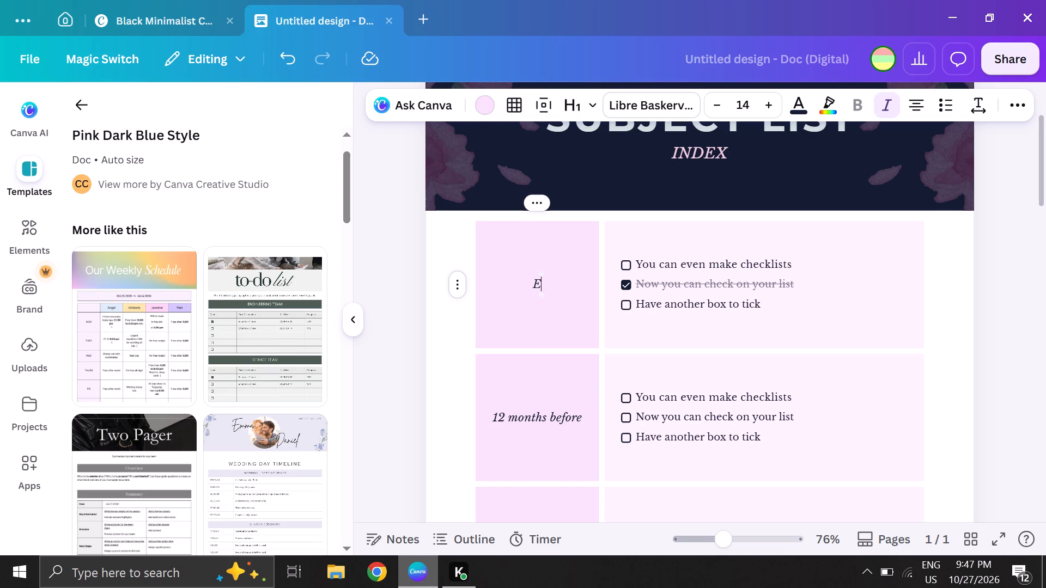
{"action": "key", "text": "BackSpace"}
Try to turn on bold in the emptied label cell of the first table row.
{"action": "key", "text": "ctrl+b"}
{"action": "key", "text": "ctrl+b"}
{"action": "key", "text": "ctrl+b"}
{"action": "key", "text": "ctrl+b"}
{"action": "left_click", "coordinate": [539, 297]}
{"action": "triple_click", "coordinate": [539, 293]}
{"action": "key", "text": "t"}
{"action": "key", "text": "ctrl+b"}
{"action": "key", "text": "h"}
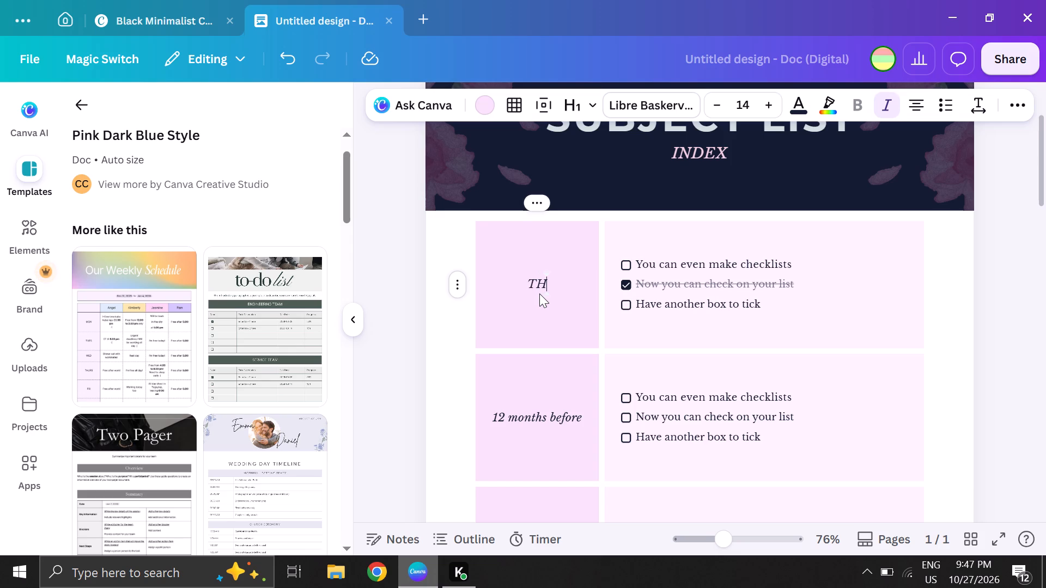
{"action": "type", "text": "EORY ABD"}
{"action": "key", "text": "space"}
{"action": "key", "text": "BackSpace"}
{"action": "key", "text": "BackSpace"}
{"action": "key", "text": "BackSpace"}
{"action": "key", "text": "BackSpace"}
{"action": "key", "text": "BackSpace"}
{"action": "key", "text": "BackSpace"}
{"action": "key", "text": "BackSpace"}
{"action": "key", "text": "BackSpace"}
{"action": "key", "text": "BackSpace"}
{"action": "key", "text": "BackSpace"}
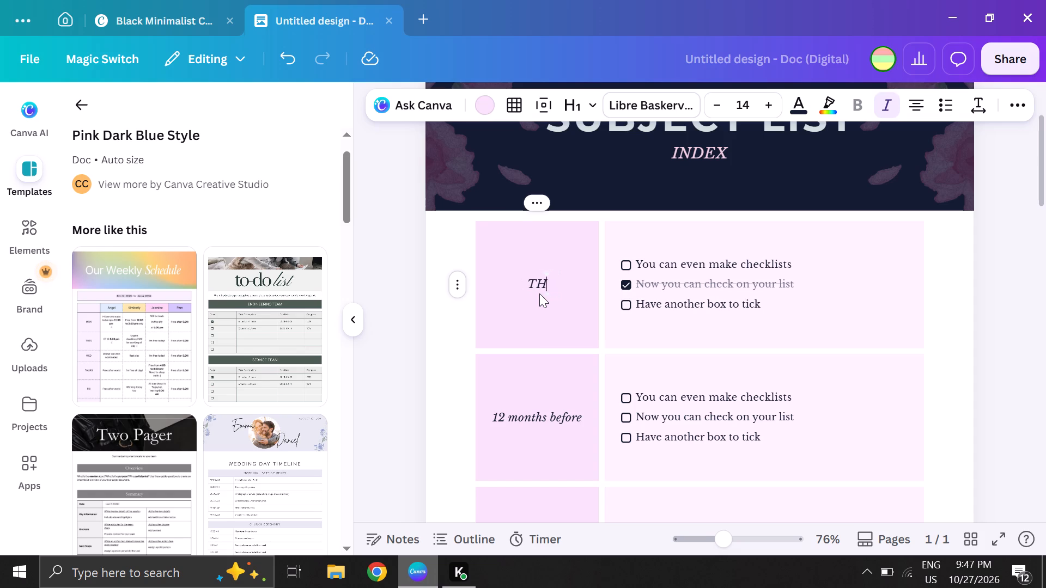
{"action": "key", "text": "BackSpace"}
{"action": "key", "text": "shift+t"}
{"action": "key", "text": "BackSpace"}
Enter "CS" as the label in the emptied first row of the checklist table.
{"action": "type", "text": "CAS"}
{"action": "key", "text": "BackSpace"}
{"action": "key", "text": "BackSpace"}
{"action": "key", "text": "s"}
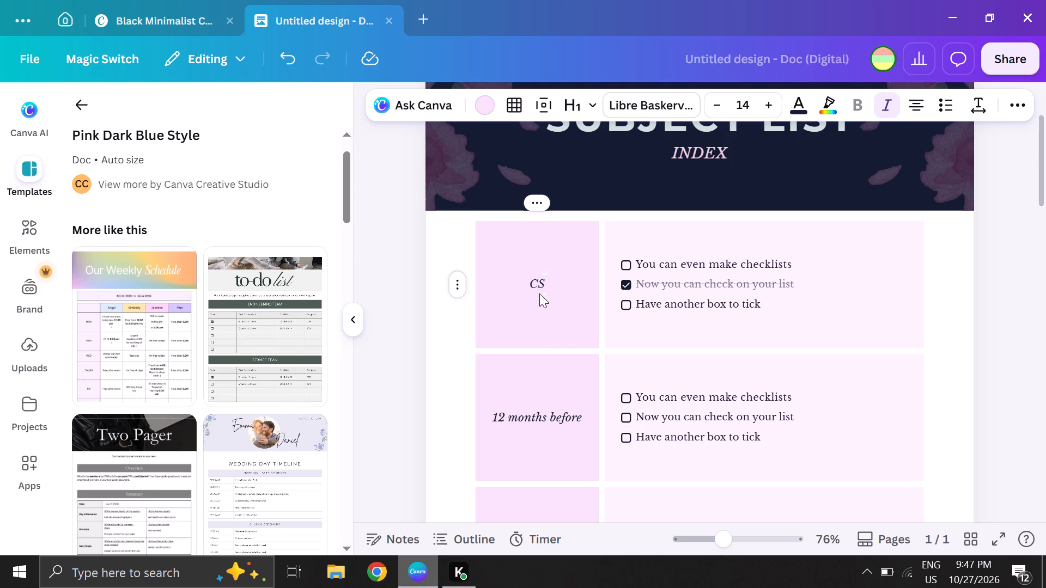
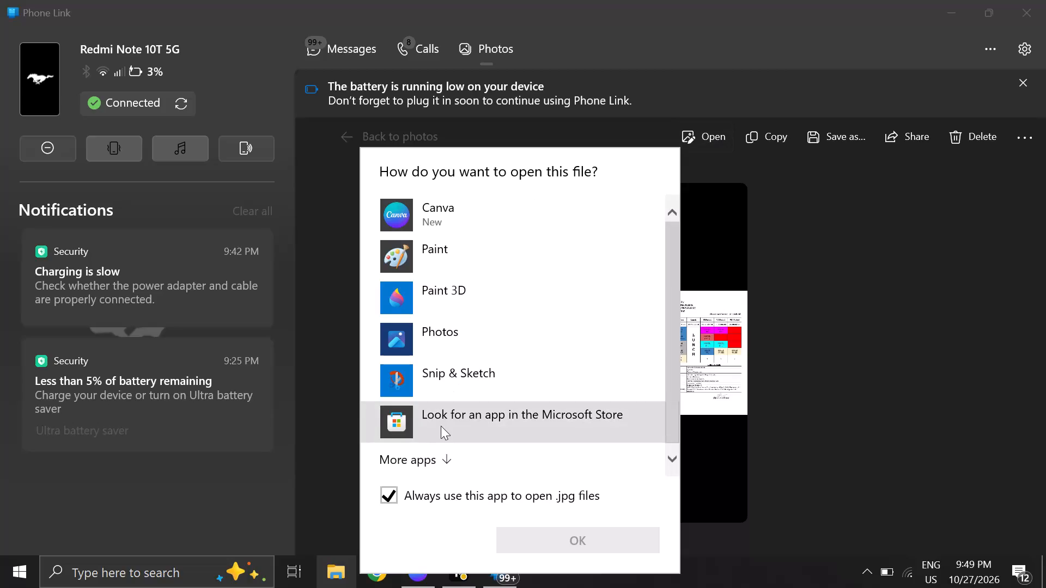
Open the phone's class timetable screenshot in Photos, always using that app for .jpg files, and enlarge it to read the subject list.
{"action": "left_click", "coordinate": [440, 351]}
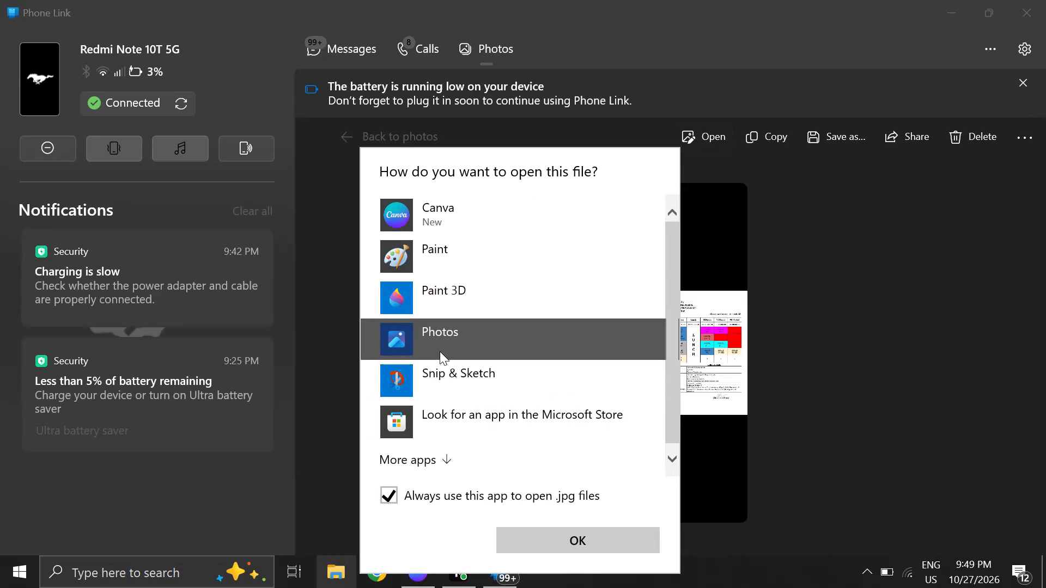
{"action": "left_click", "coordinate": [536, 543]}
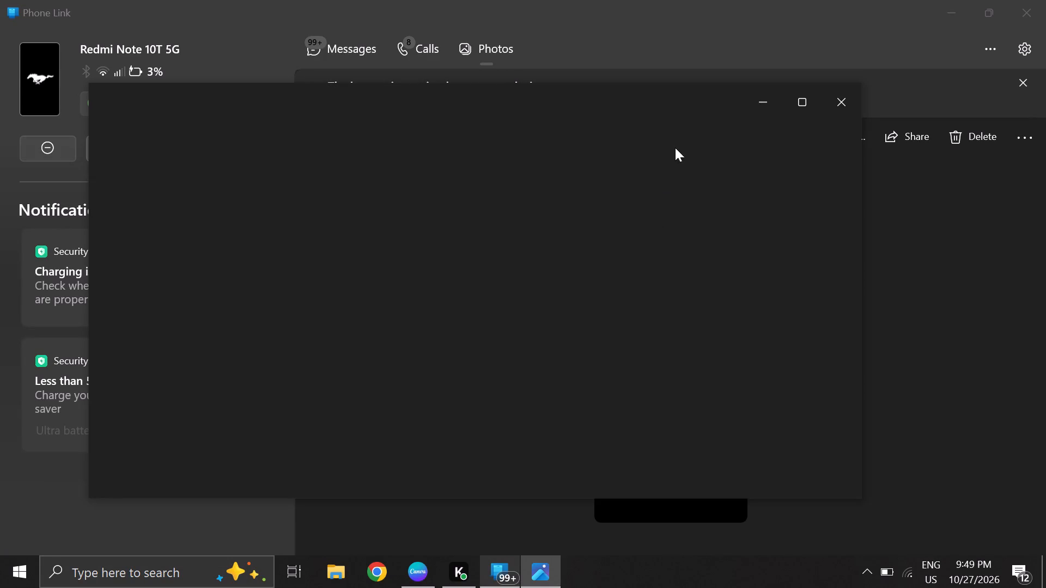
{"action": "scroll", "coordinate": [491, 293], "scroll_direction": "up", "scroll_amount": 15, "text": "ctrl"}
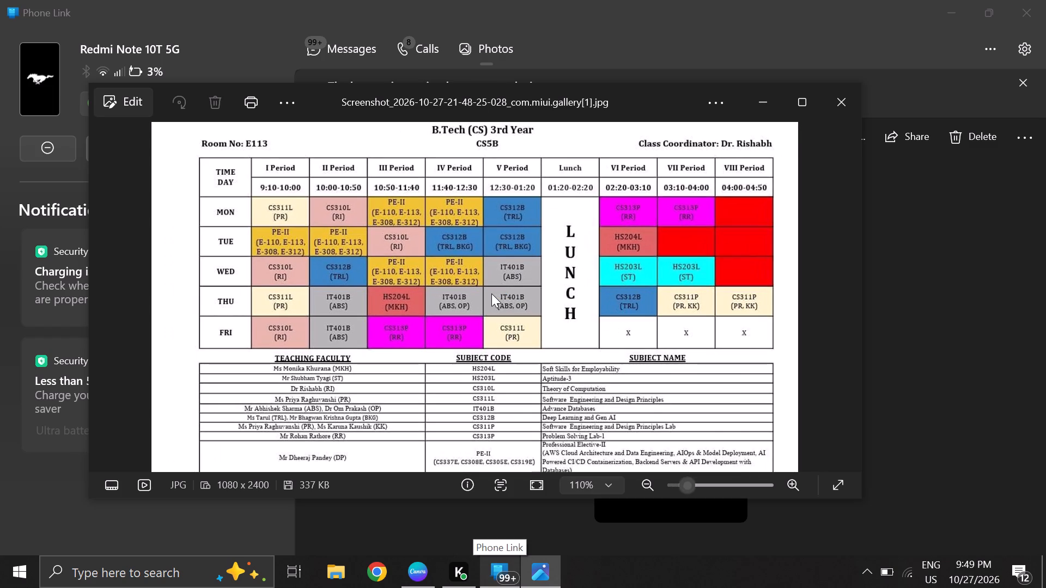
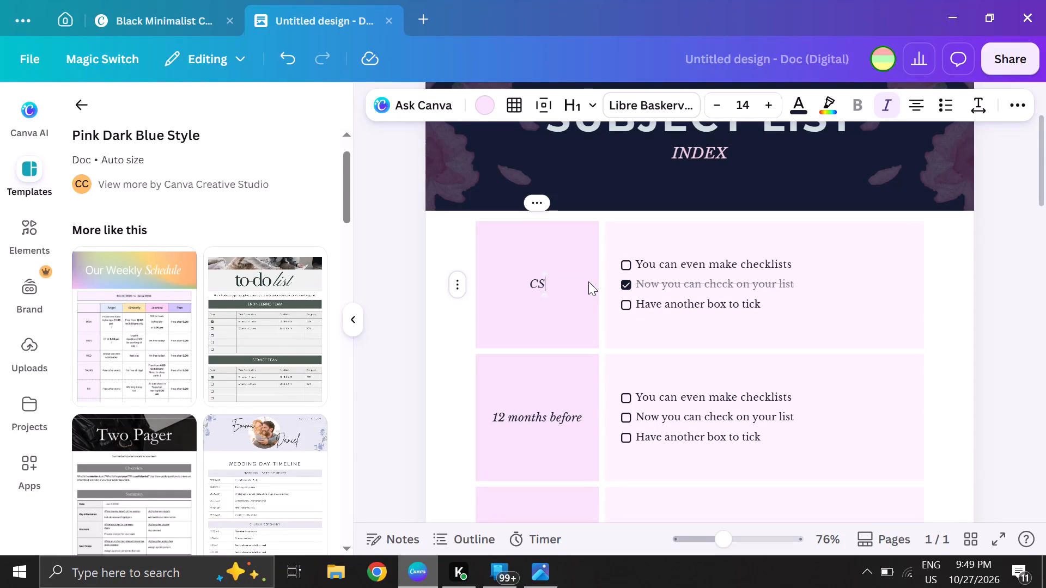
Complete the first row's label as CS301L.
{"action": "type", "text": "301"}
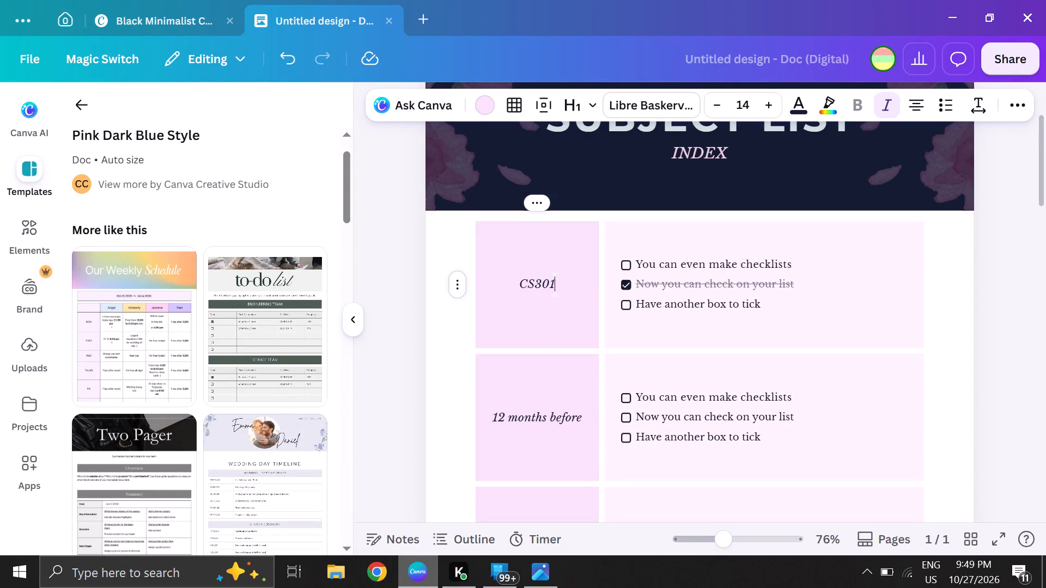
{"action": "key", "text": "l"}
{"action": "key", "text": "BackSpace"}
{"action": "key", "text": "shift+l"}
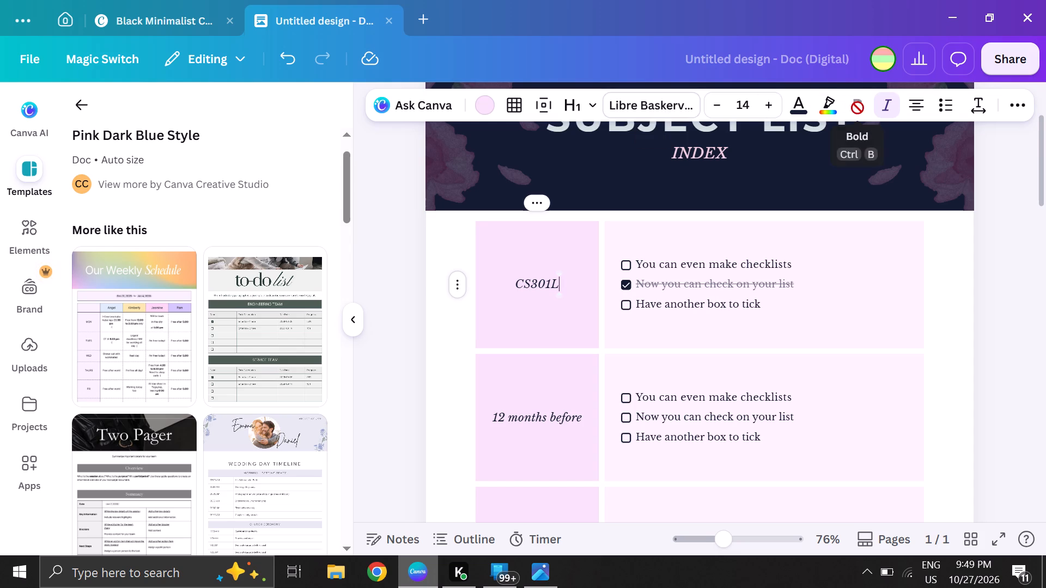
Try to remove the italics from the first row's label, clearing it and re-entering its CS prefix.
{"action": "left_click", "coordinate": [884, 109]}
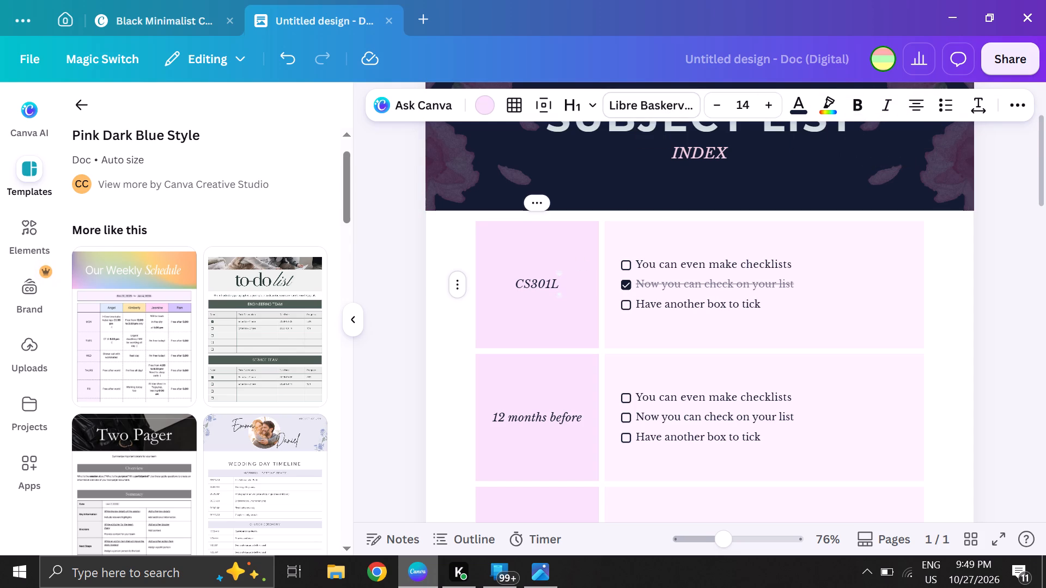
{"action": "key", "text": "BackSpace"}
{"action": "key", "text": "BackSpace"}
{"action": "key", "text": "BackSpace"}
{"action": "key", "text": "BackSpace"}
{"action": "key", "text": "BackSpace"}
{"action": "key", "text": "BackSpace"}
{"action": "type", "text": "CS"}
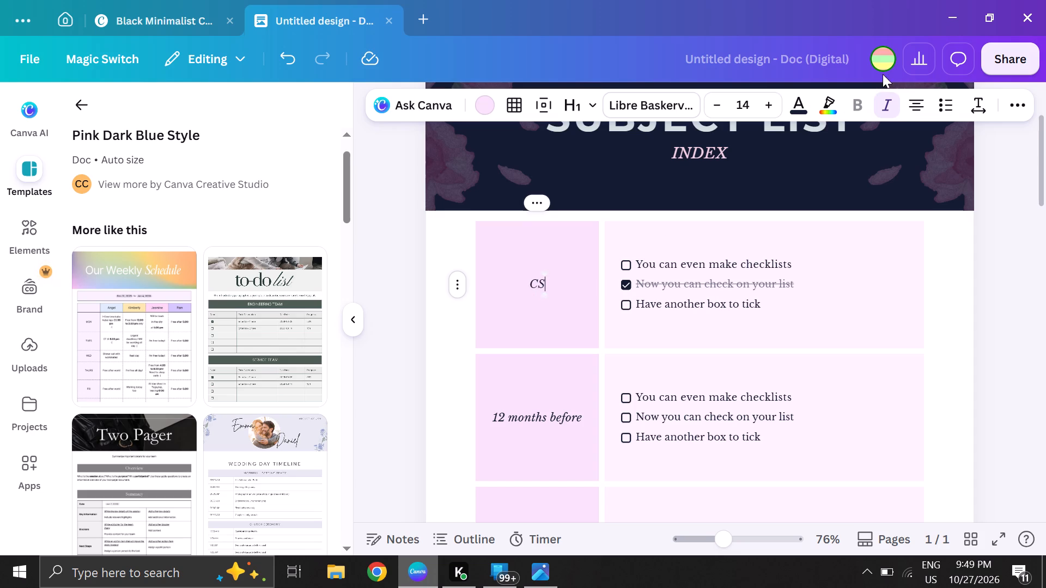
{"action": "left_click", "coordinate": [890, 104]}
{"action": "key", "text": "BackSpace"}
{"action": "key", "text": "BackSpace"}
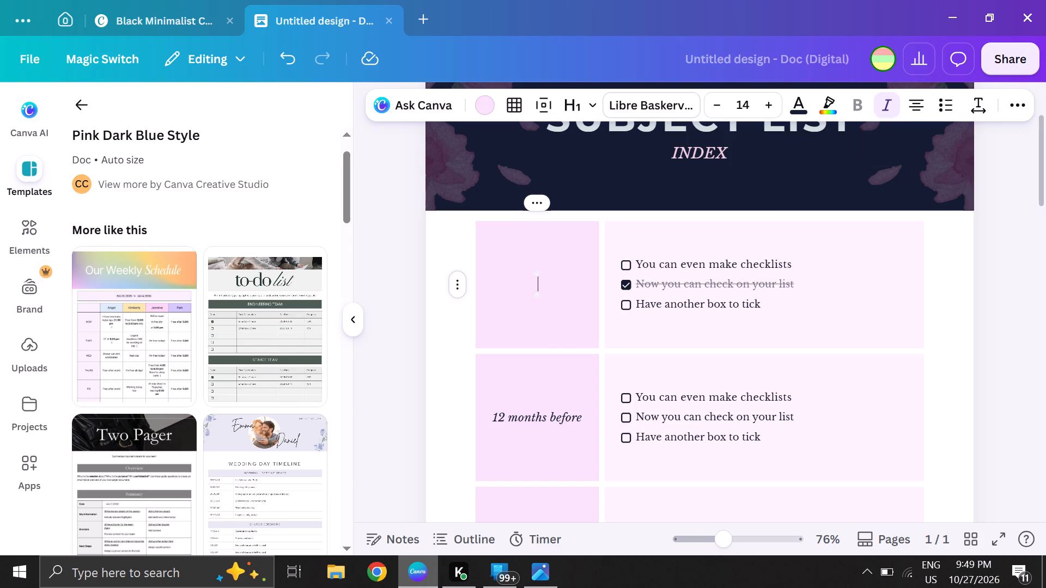
Enter CS301L as the first row's label in bold with italics off.
{"action": "key", "text": "ctrl+i"}
{"action": "type", "text": "CS"}
{"action": "key", "text": "BackSpace"}
{"action": "key", "text": "BackSpace"}
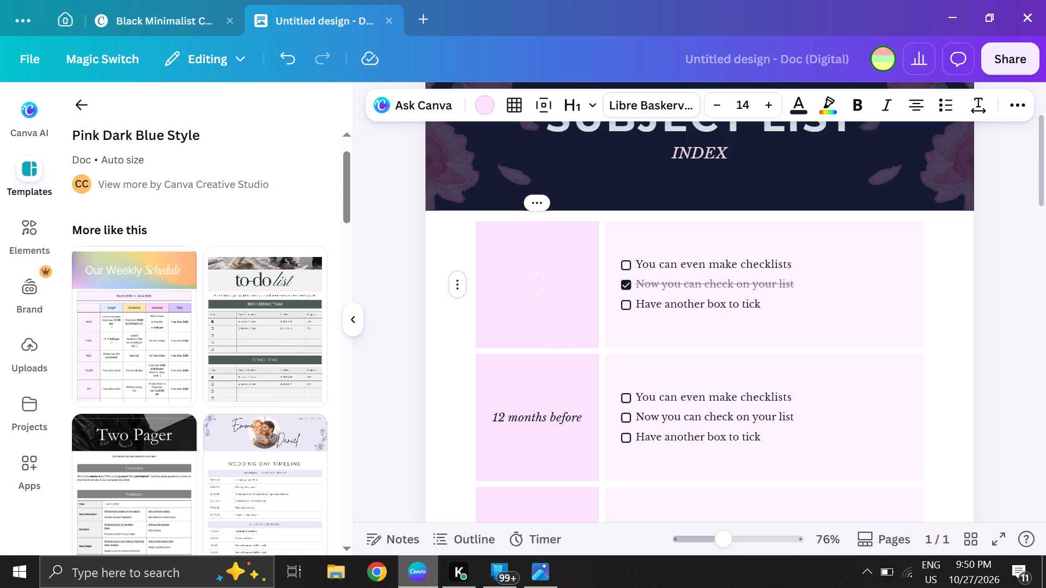
{"action": "key", "text": "ctrl+b"}
{"action": "type", "text": "CS"}
{"action": "type", "text": "302"}
{"action": "key", "text": "BackSpace"}
{"action": "type", "text": "1L"}
Replace the three checklist items beside CS301L with THEORY OF COMPUTATION in italics.
{"action": "left_click", "coordinate": [768, 310]}
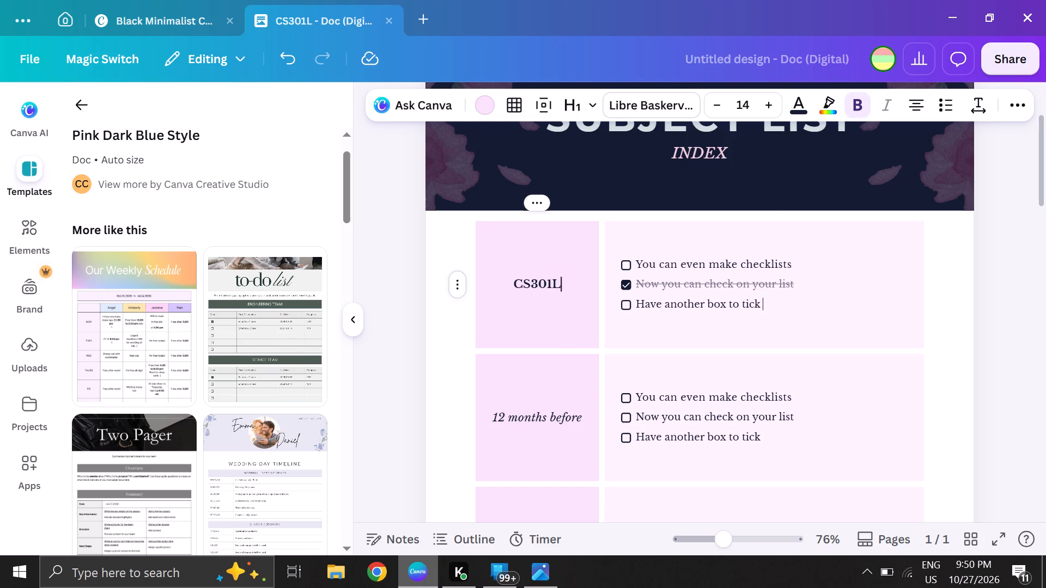
{"action": "left_click_drag", "start_coordinate": [768, 310], "coordinate": [619, 255]}
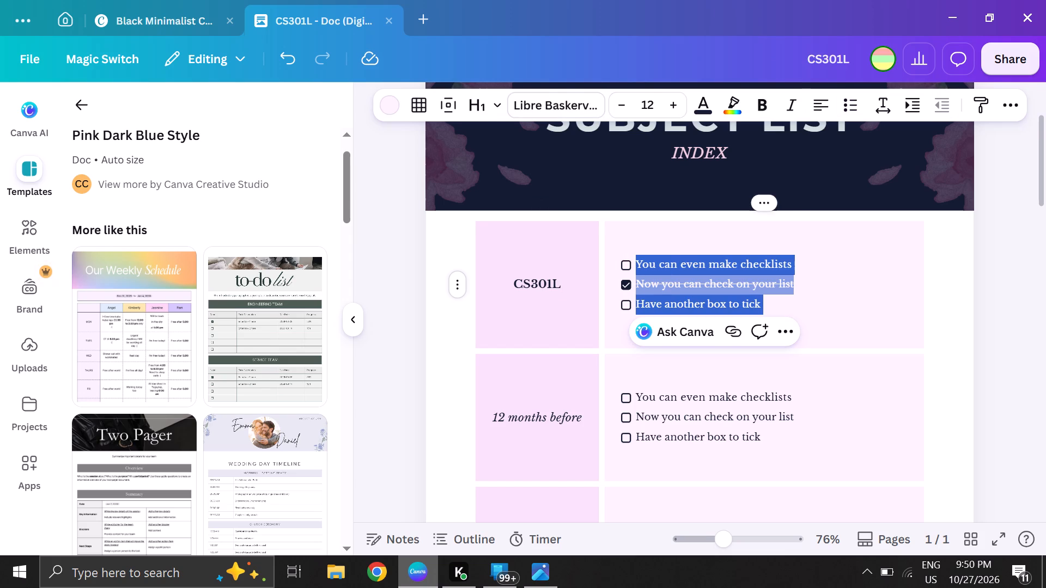
{"action": "key", "text": "BackSpace"}
{"action": "key", "text": "BackSpace"}
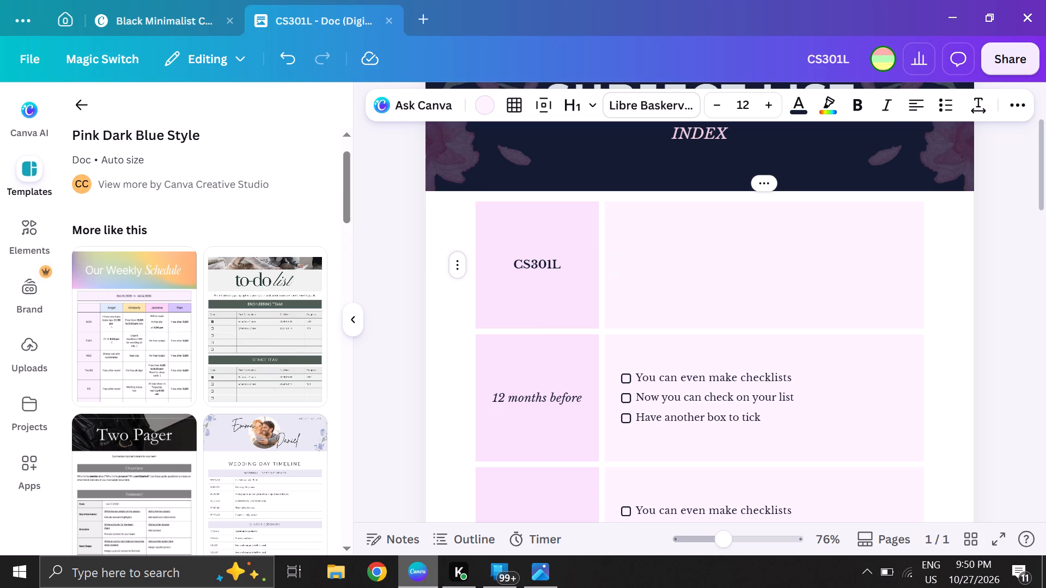
{"action": "key", "text": "ctrl+i"}
{"action": "key", "text": "t"}
{"action": "type", "text": "HE"}
{"action": "type", "text": "ORY"}
{"action": "key", "text": "space"}
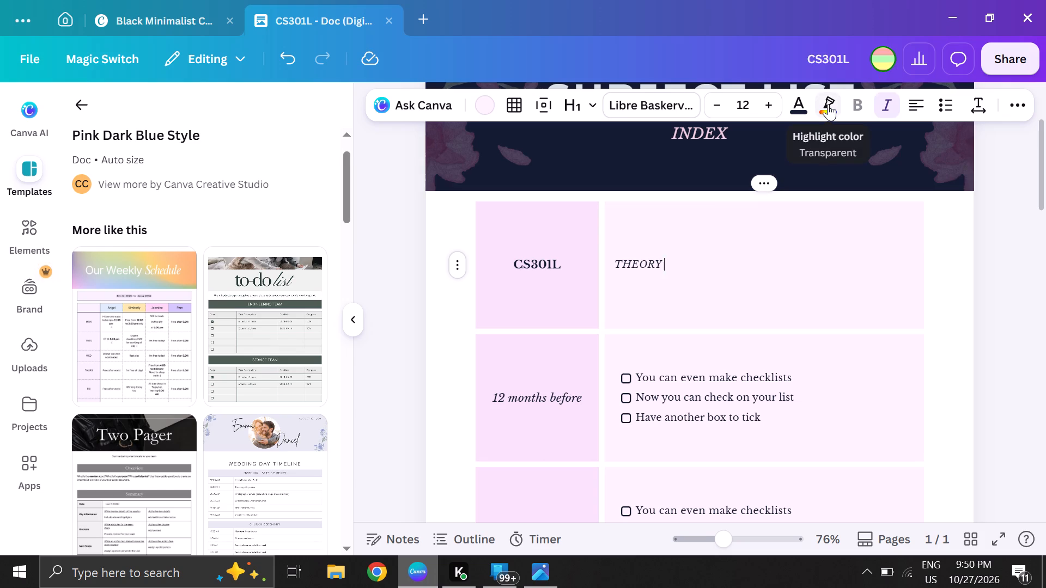
{"action": "type", "text": "OF"}
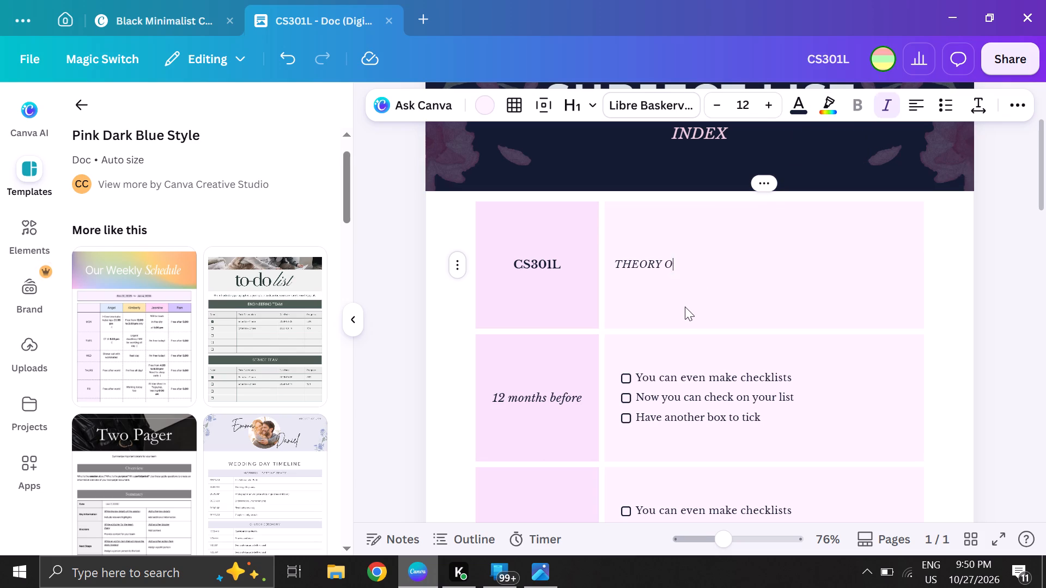
{"action": "key", "text": "space"}
{"action": "type", "text": "COMPUTATION"}
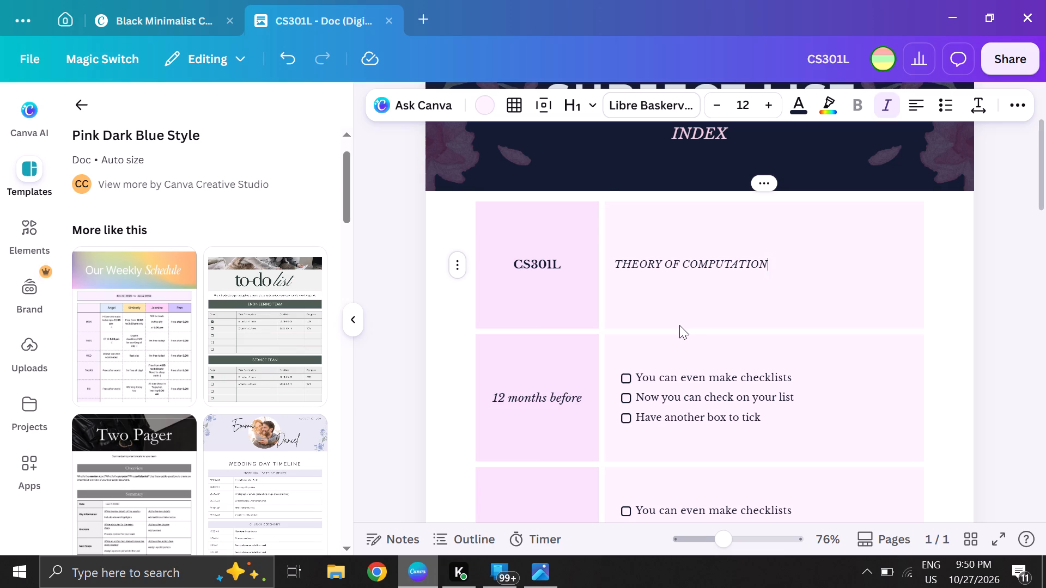
Clear the "12 months before" label in the second row.
{"action": "left_click", "coordinate": [576, 398]}
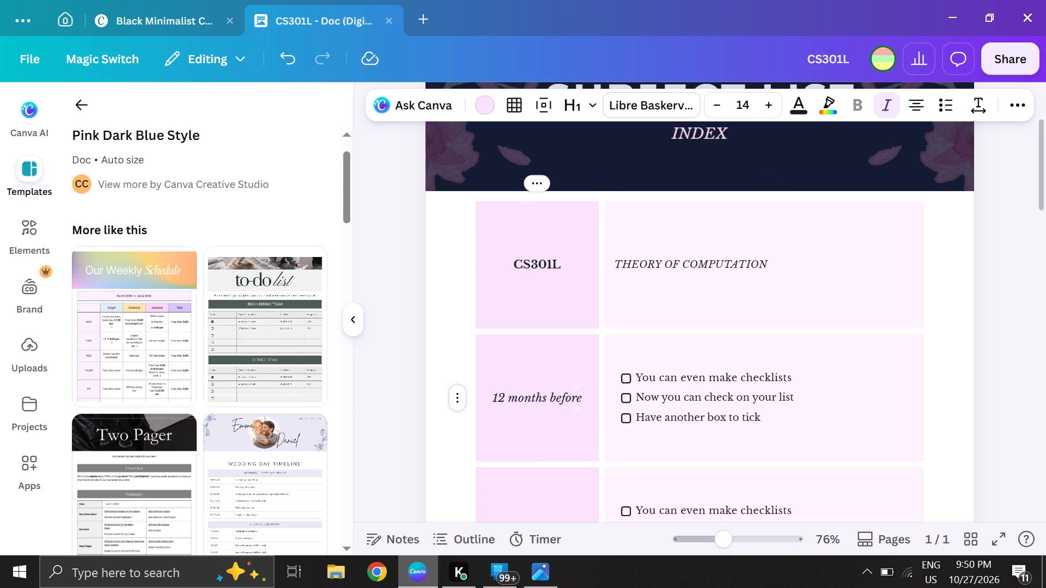
{"action": "key", "text": "Right"}
{"action": "key", "text": "BackSpace"}
{"action": "key", "text": "BackSpace"}
{"action": "key", "text": "BackSpace"}
{"action": "key", "text": "BackSpace"}
{"action": "key", "text": "BackSpace"}
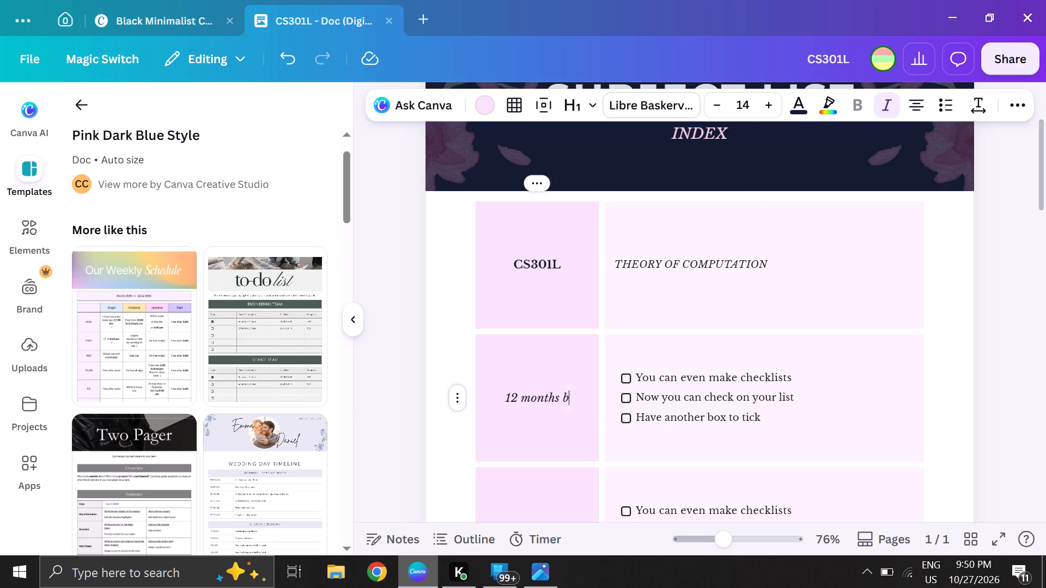
{"action": "key", "text": "BackSpace"}
{"action": "key", "text": "BackSpace"}
{"action": "key", "text": "BackSpace"}
{"action": "key", "text": "BackSpace"}
{"action": "key", "text": "BackSpace"}
{"action": "key", "text": "BackSpace"}
{"action": "key", "text": "BackSpace"}
{"action": "key", "text": "BackSpace"}
{"action": "key", "text": "BackSpace"}
{"action": "key", "text": "BackSpace"}
{"action": "key", "text": "BackSpace"}
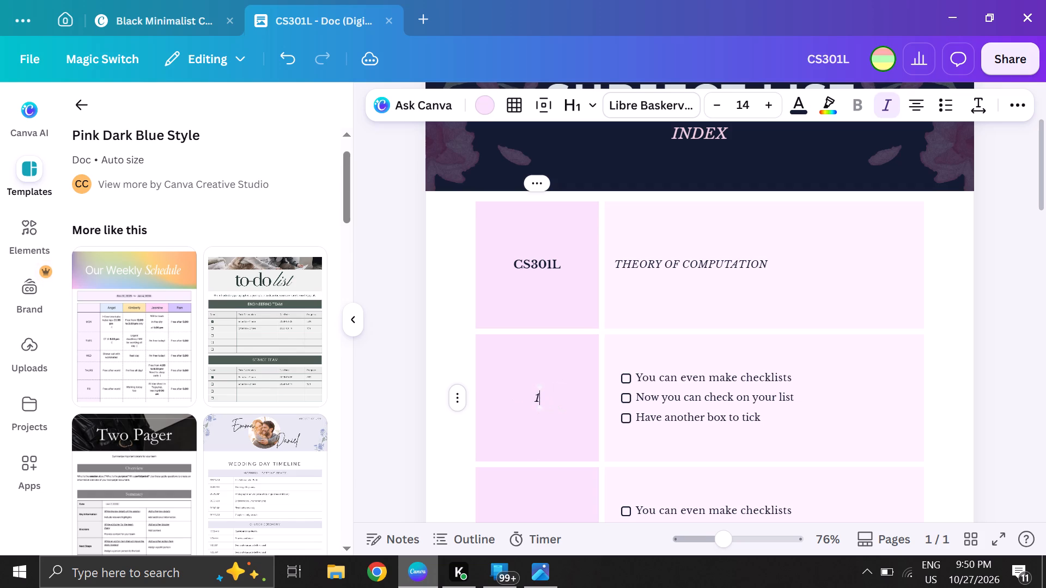
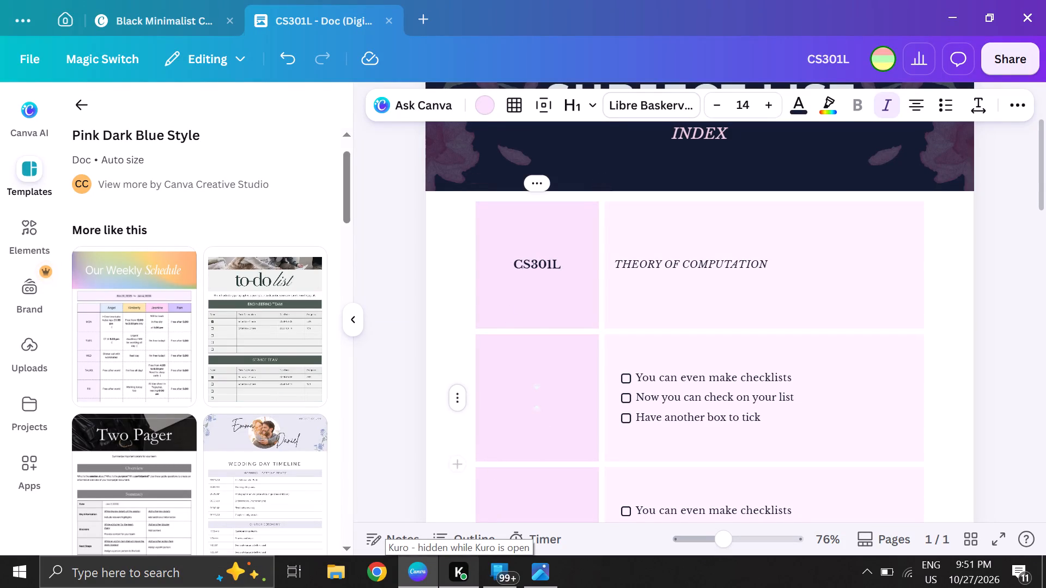
Delete the three checklist items from the second row, leaving its cell empty.
{"action": "left_click", "coordinate": [756, 427]}
{"action": "left_click", "coordinate": [763, 425]}
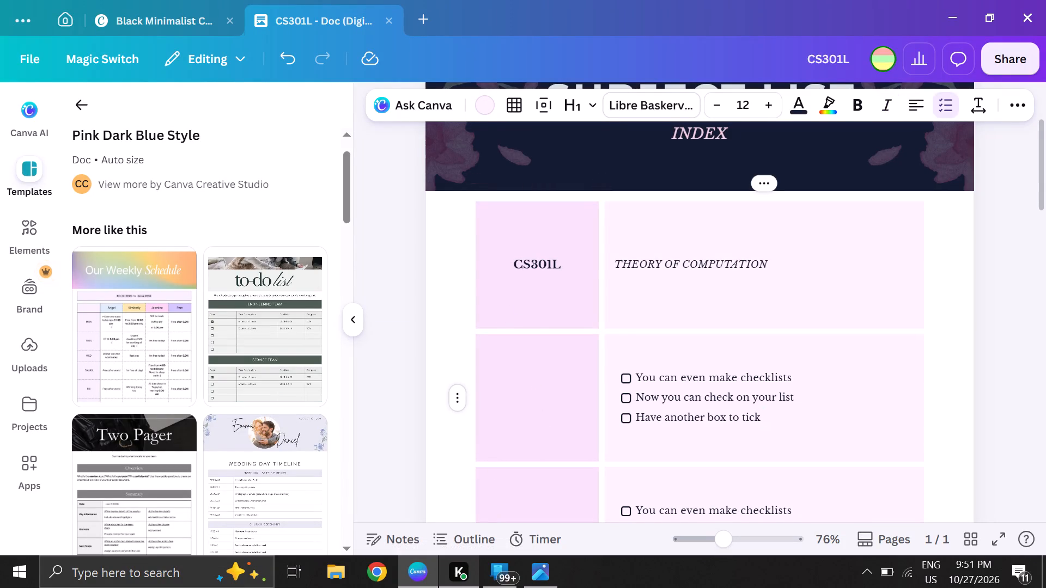
{"action": "left_click_drag", "start_coordinate": [763, 425], "coordinate": [624, 370]}
{"action": "key", "text": "BackSpace"}
{"action": "key", "text": "BackSpace"}
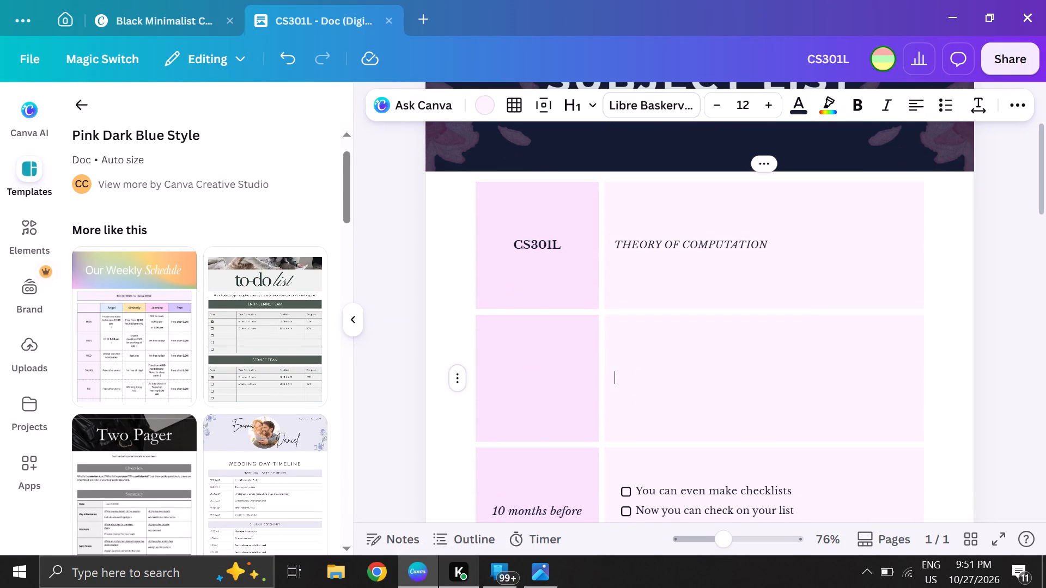
Select the second row's empty label cell and consult the timetable image in Photos for the subject code to enter.
{"action": "left_click", "coordinate": [545, 369]}
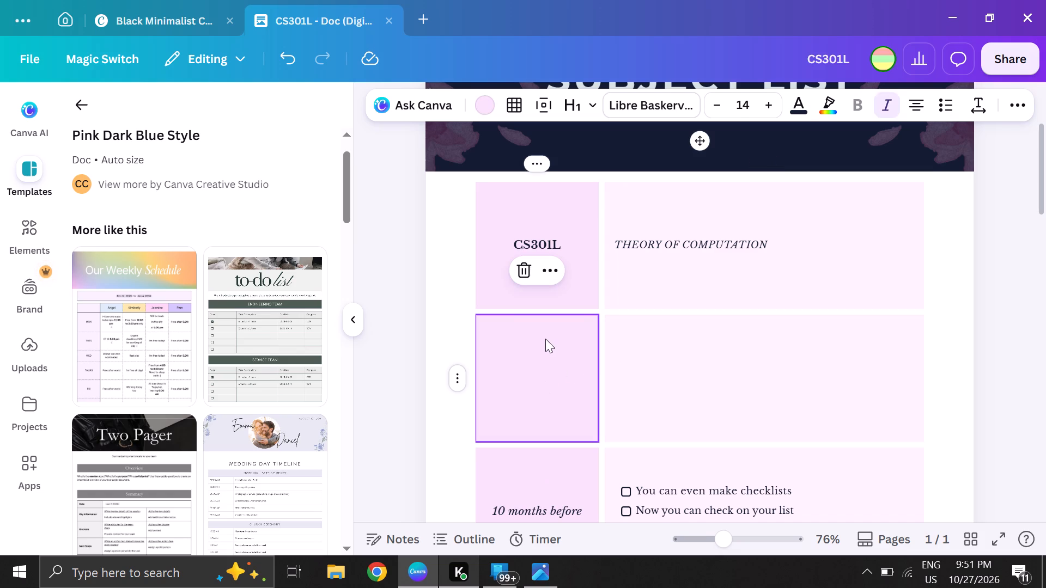
{"action": "left_click", "coordinate": [545, 339]}
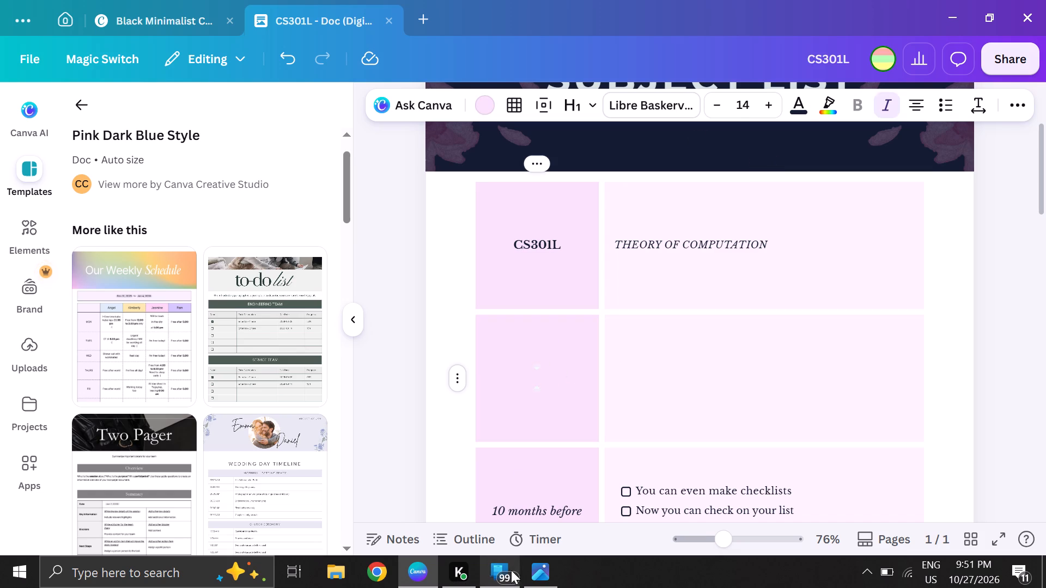
{"action": "left_click", "coordinate": [545, 587]}
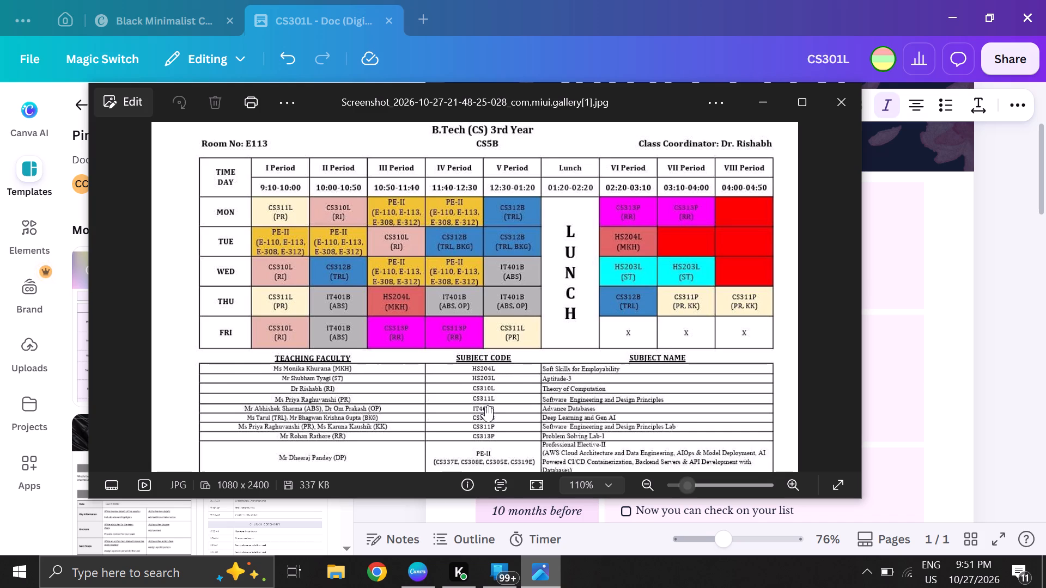
{"action": "left_click", "coordinate": [416, 567]}
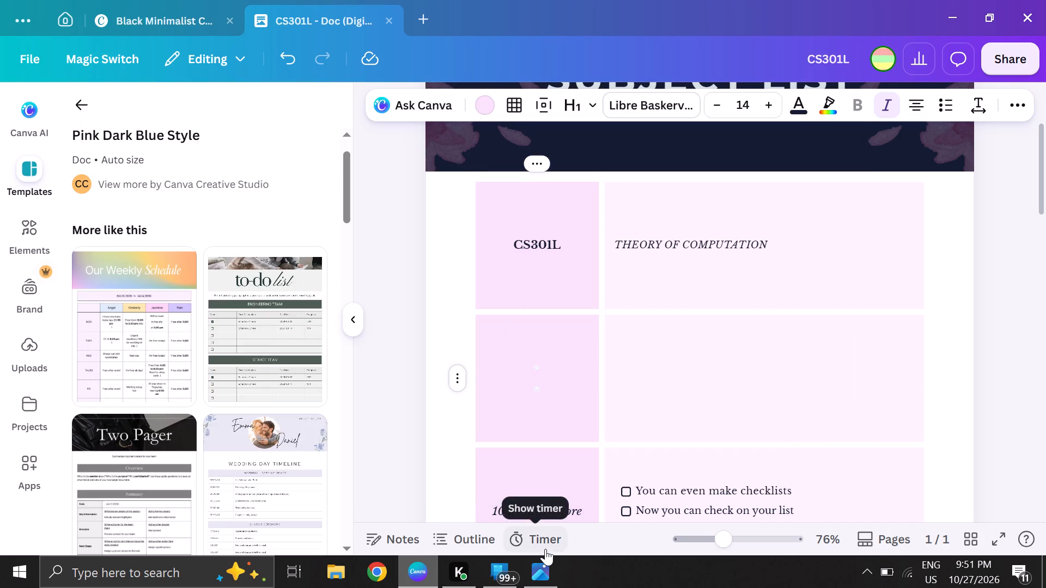
{"action": "left_click", "coordinate": [536, 562]}
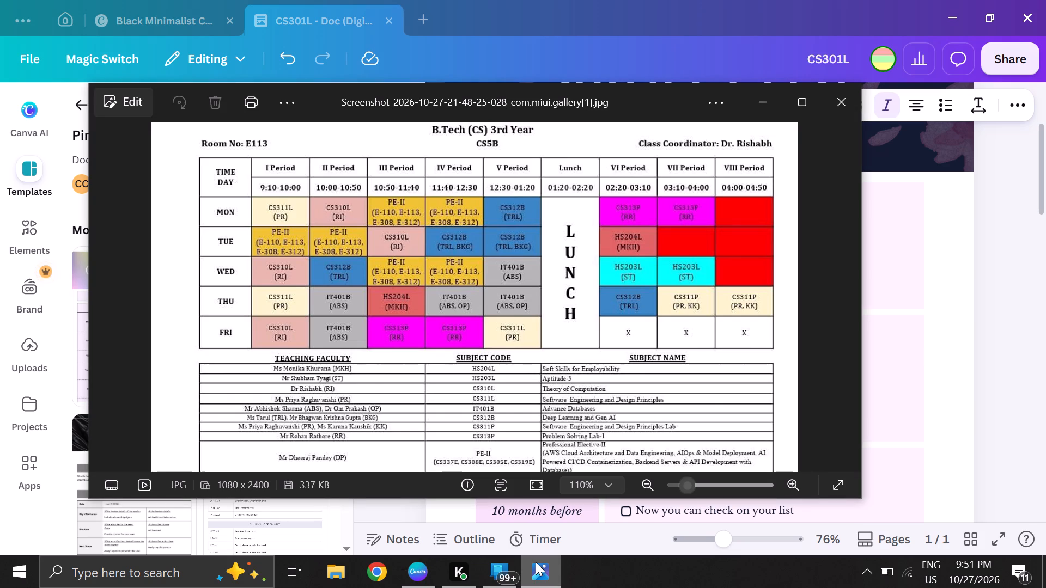
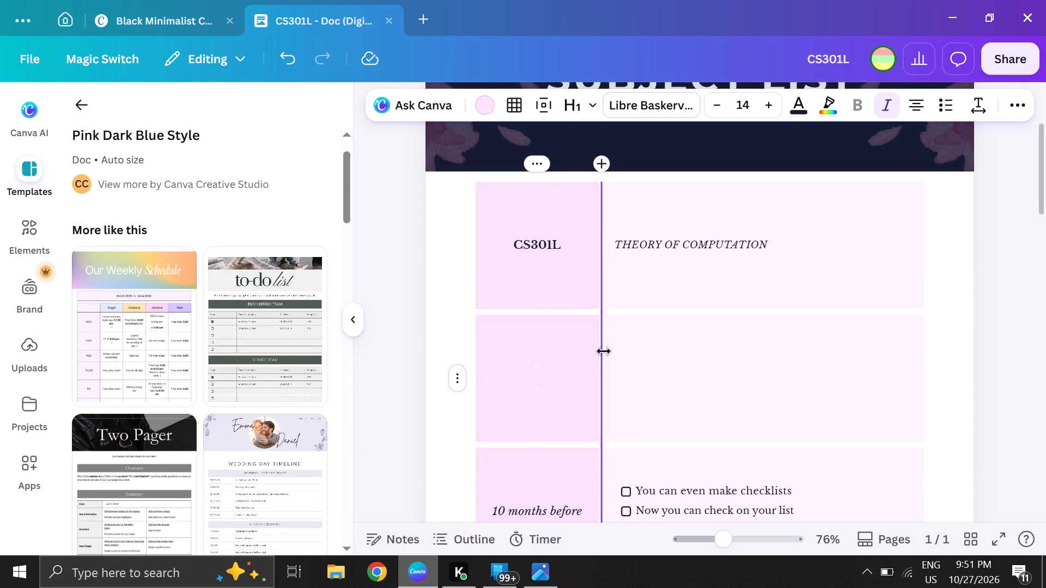
Enter the subject code HS204L in bold, non-italic text in the second row's label cell.
{"action": "key", "text": "ctrl+i"}
{"action": "key", "text": "h"}
{"action": "key", "text": "equal"}
{"action": "key", "text": "BackSpace"}
{"action": "key", "text": "BackSpace"}
{"action": "key", "text": "ctrl+b"}
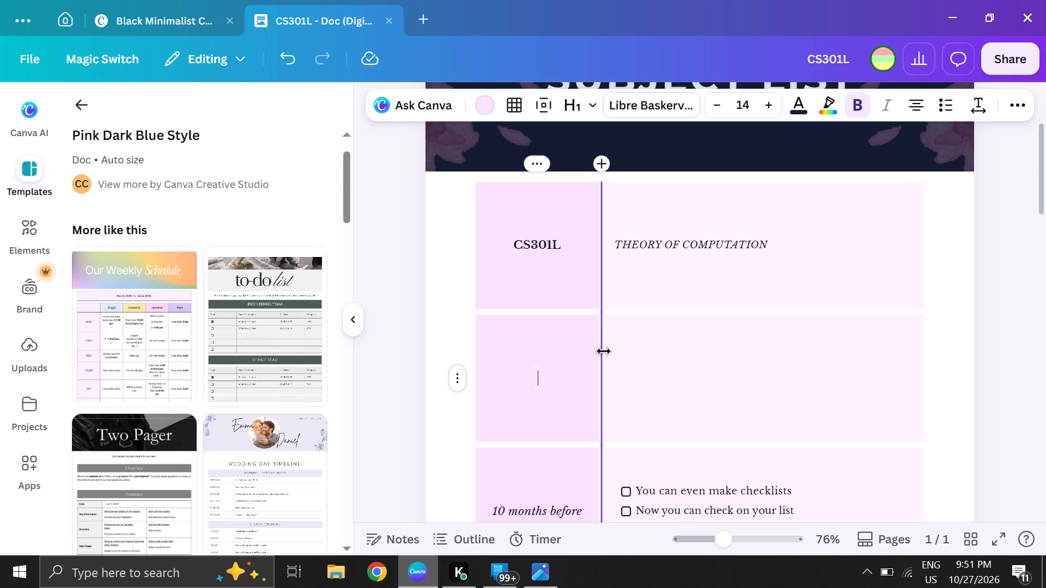
{"action": "type", "text": "HS"}
{"action": "type", "text": "204L"}
Enter SOFT SKILLS FOR EMPLOYABILITY in italics in the subject-name cell beside HS204L.
{"action": "left_click", "coordinate": [696, 381]}
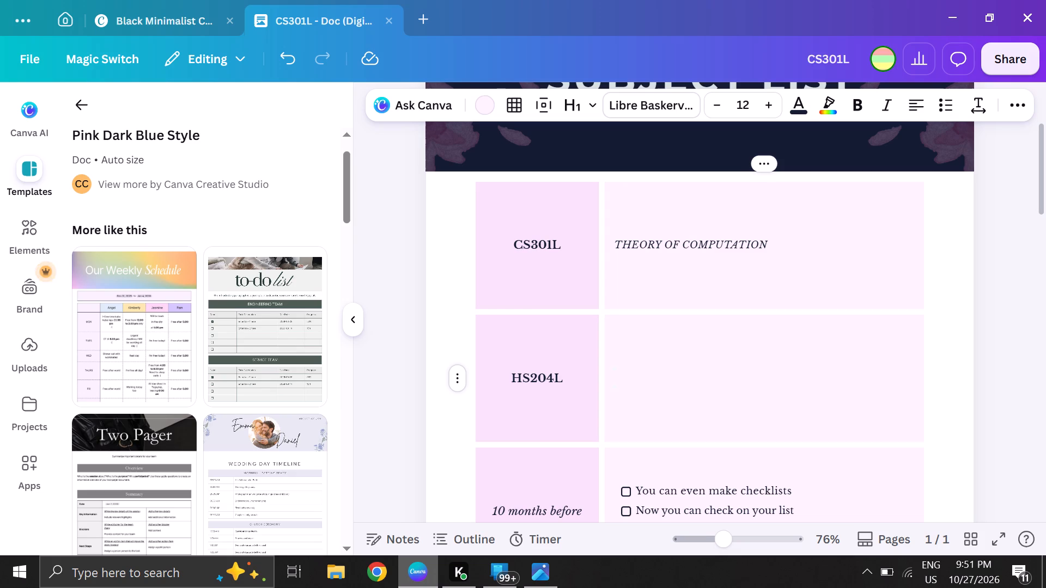
{"action": "key", "text": "ctrl+i"}
{"action": "type", "text": "so"}
{"action": "key", "text": "BackSpace"}
{"action": "key", "text": "BackSpace"}
{"action": "type", "text": "SI"}
{"action": "key", "text": "BackSpace"}
{"action": "type", "text": "OFT"}
{"action": "key", "text": "space"}
{"action": "type", "text": "SKILLS FOR"}
{"action": "key", "text": "space"}
{"action": "type", "text": "EMPLO"}
{"action": "key", "text": "y"}
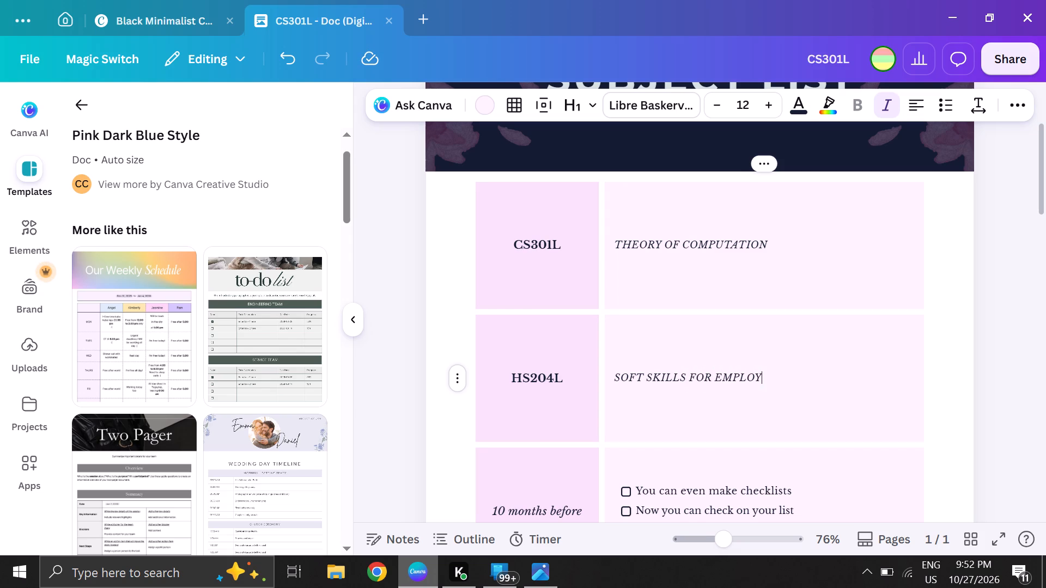
{"action": "type", "text": "ABILITY"}
Clear the "10 months before" label in the third row and switch that cell's text style from italic to bold.
{"action": "scroll", "coordinate": [622, 428], "scroll_direction": "down", "scroll_amount": 1}
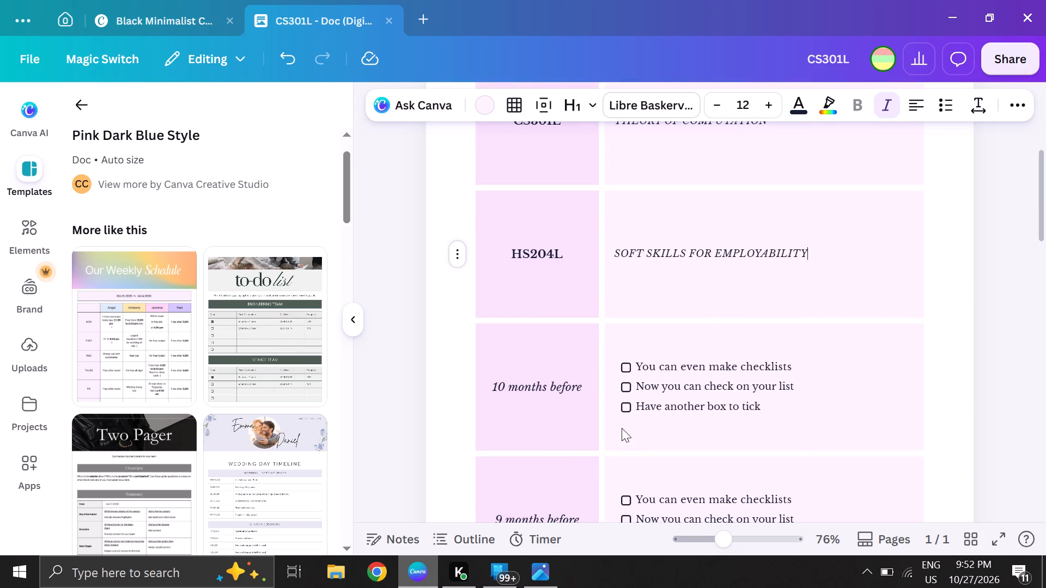
{"action": "left_click", "coordinate": [556, 391]}
{"action": "key", "text": "ctrl+a"}
{"action": "key", "text": "BackSpace"}
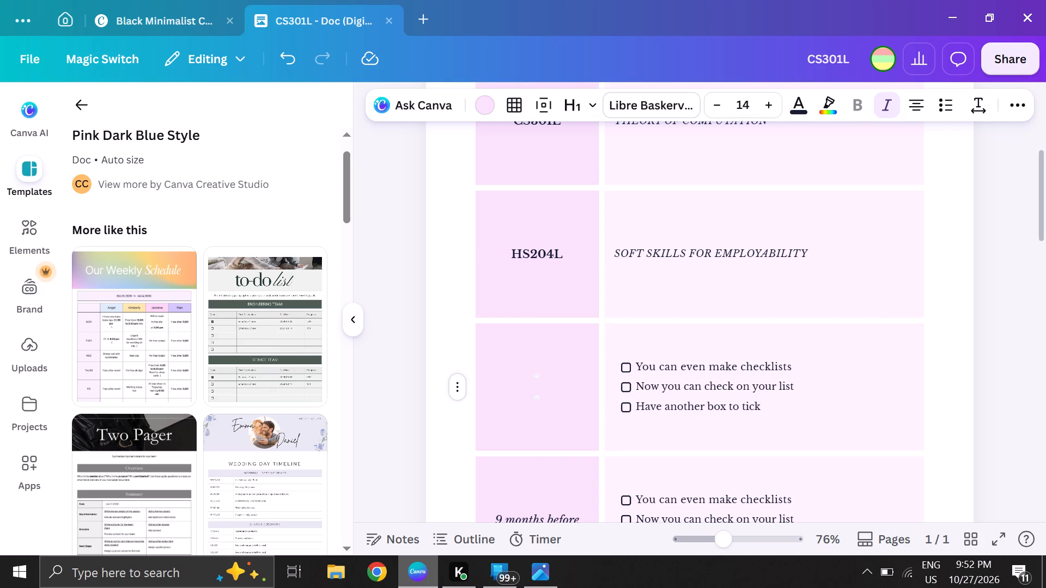
{"action": "key", "text": "ctrl+i"}
{"action": "key", "text": "ctrl+b"}
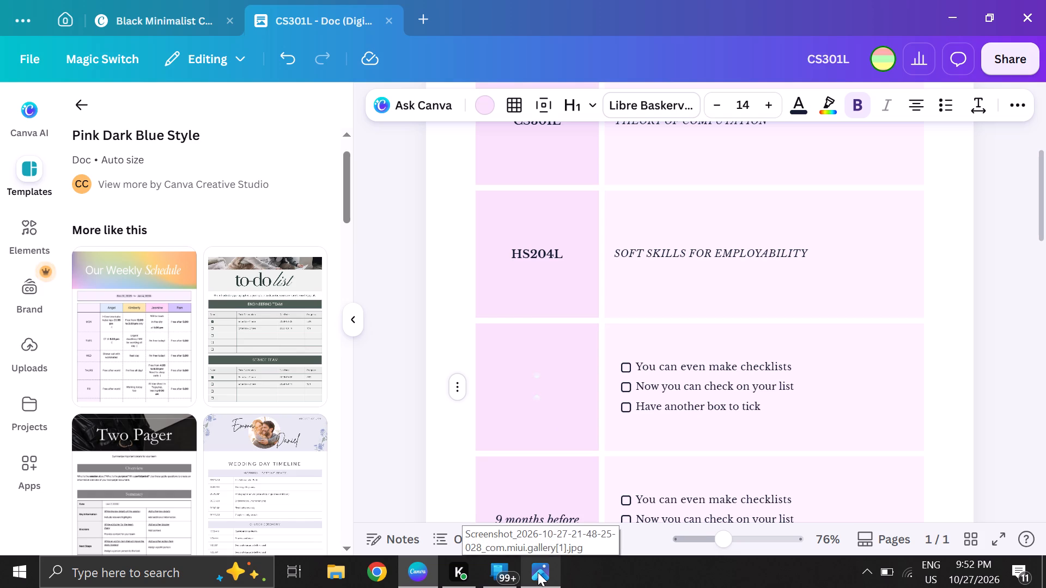
Consult the timetable image in Photos for the next subject code, and back in Canva enter HS230L as the third row's label.
{"action": "left_click_drag", "start_coordinate": [538, 572], "coordinate": [528, 535]}
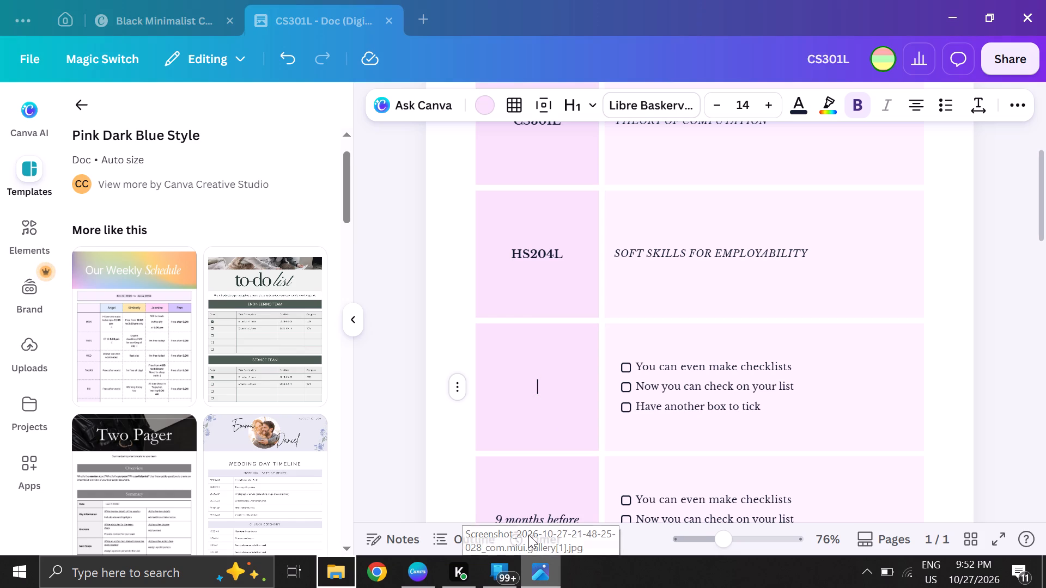
{"action": "left_click_drag", "start_coordinate": [528, 535], "coordinate": [541, 579]}
{"action": "key", "text": "super+Left"}
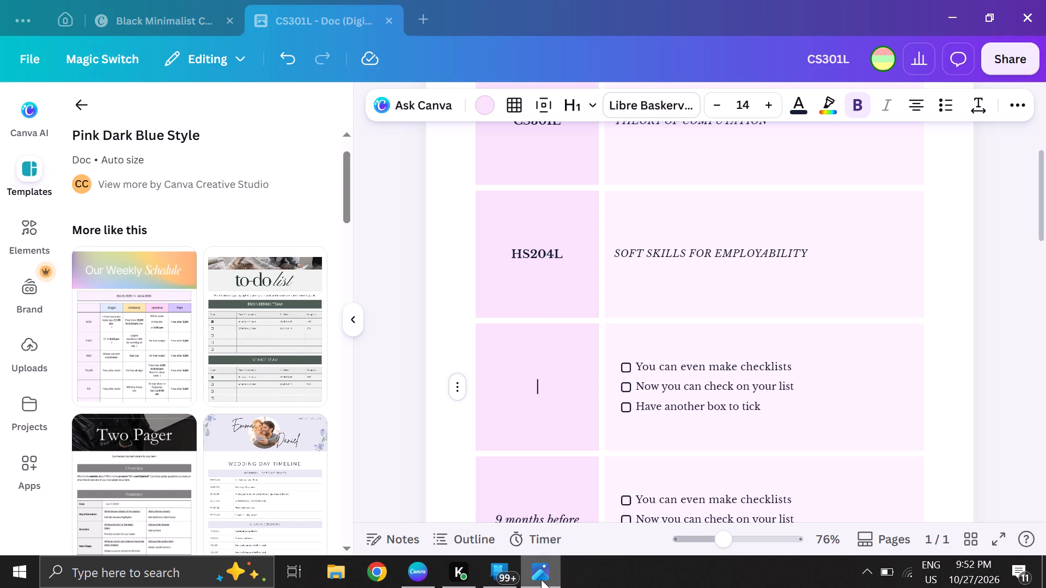
{"action": "key", "text": "super+Right"}
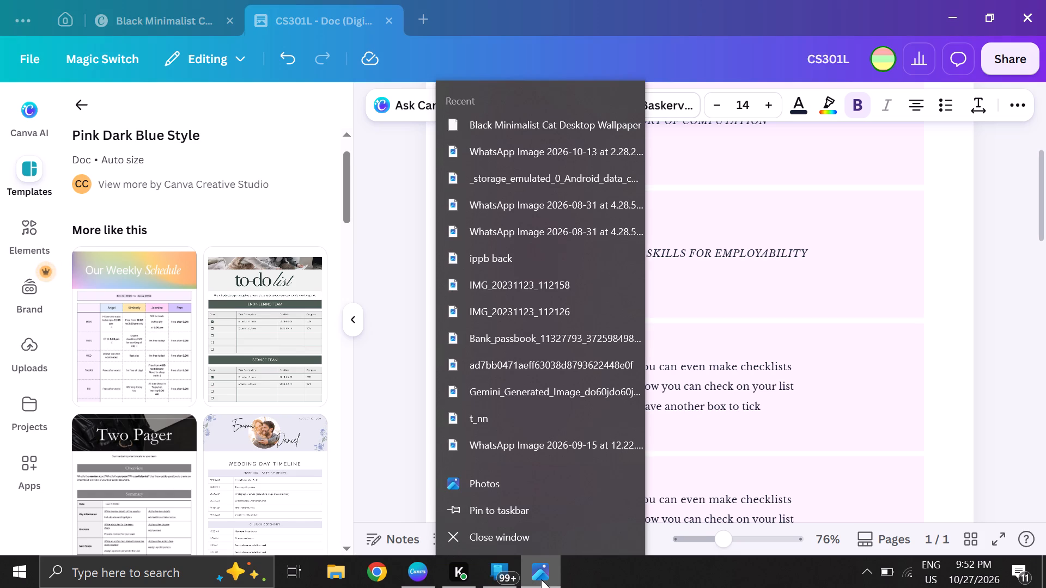
{"action": "left_click", "coordinate": [615, 578]}
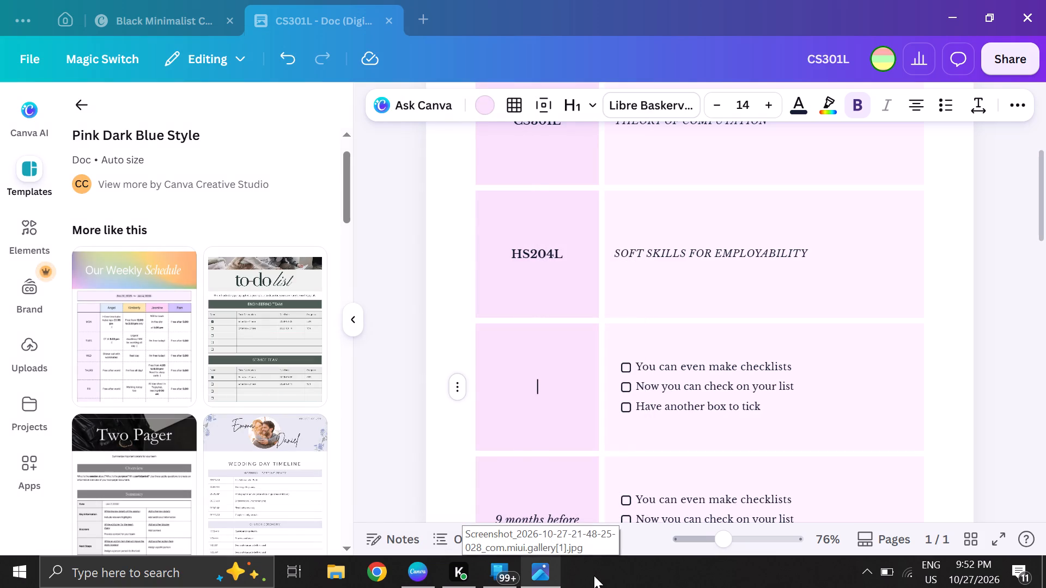
{"action": "left_click", "coordinate": [554, 563]}
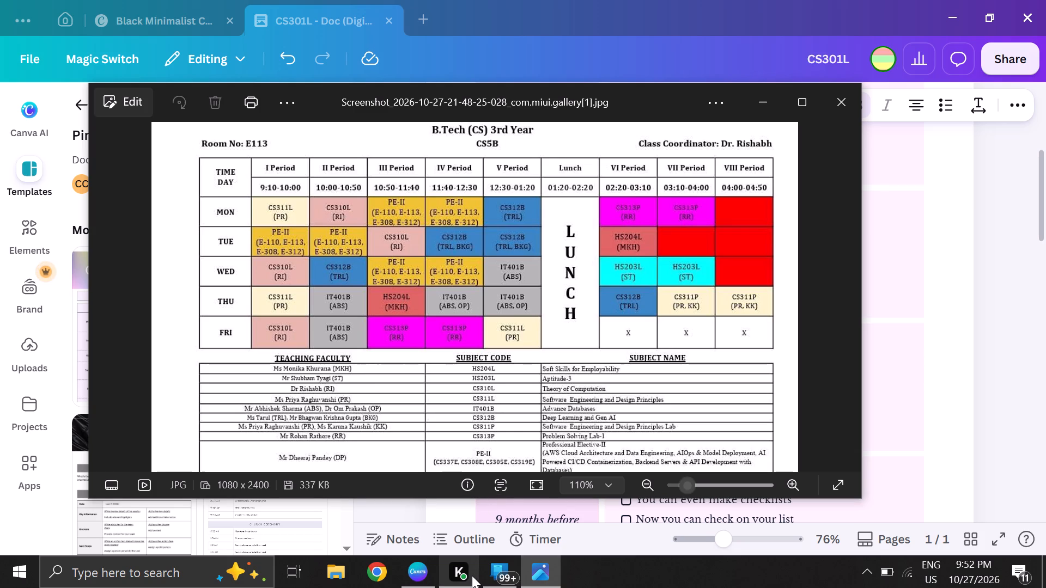
{"action": "left_click", "coordinate": [415, 572]}
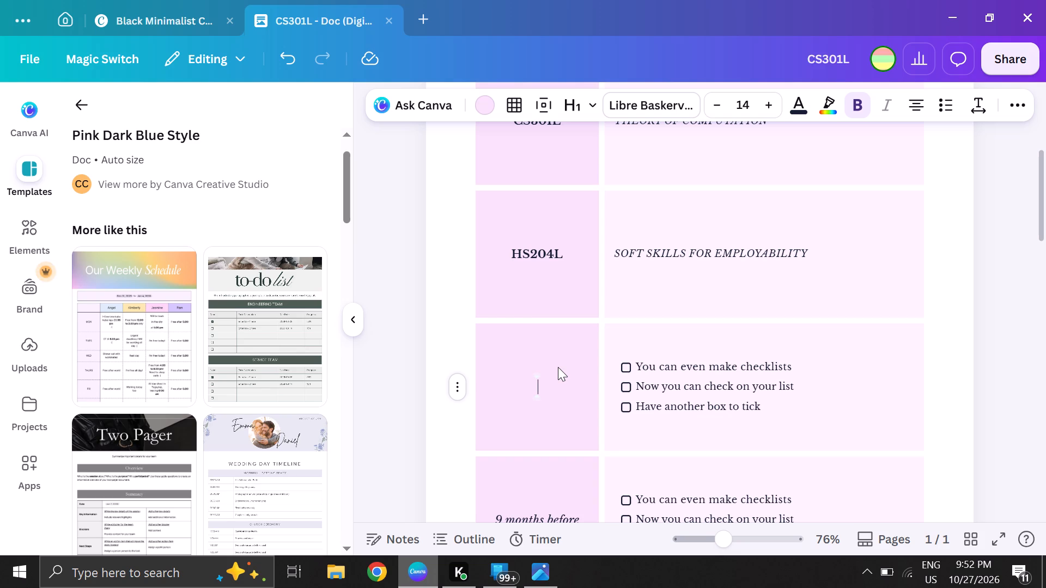
{"action": "type", "text": "HS"}
{"action": "type", "text": "20"}
{"action": "key", "text": "BackSpace"}
{"action": "type", "text": "30"}
{"action": "key", "text": "l"}
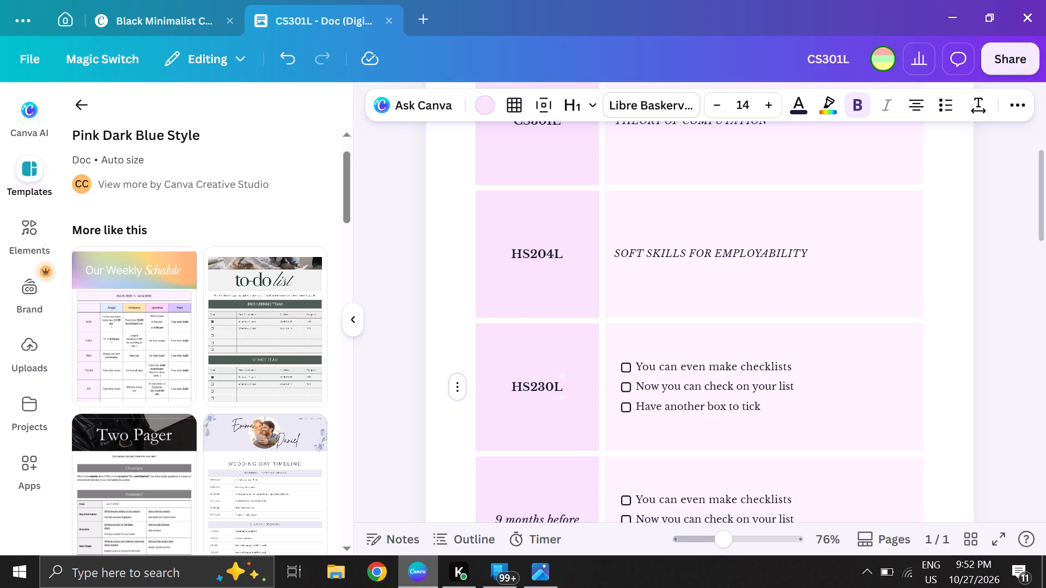
Delete the three checklist items beside HS230L, leaving the cell empty.
{"action": "left_click", "coordinate": [764, 409]}
{"action": "left_click_drag", "start_coordinate": [764, 409], "coordinate": [653, 369]}
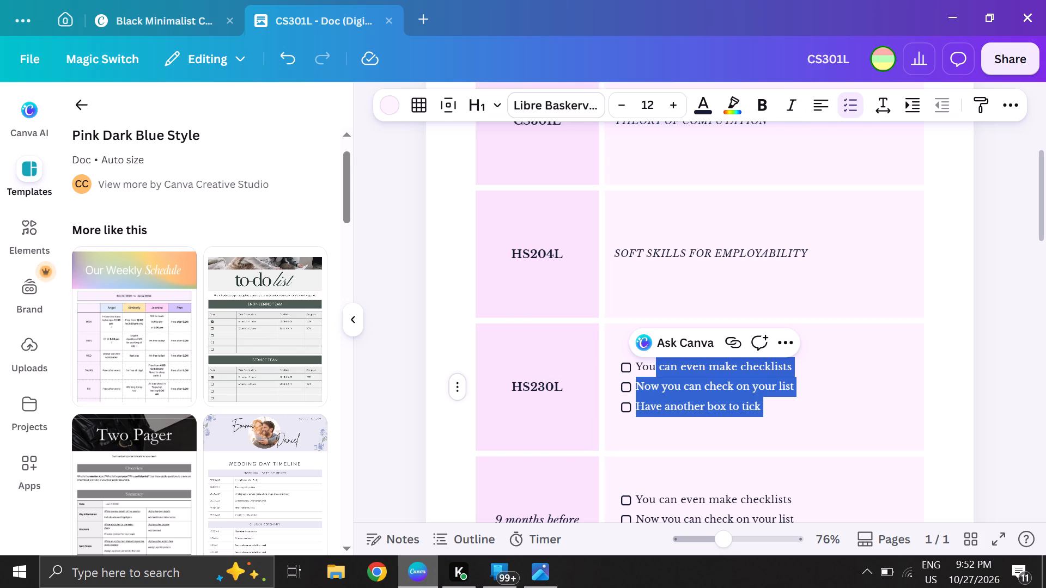
{"action": "left_click_drag", "start_coordinate": [653, 369], "coordinate": [642, 368]}
{"action": "key", "text": "BackSpace"}
{"action": "key", "text": "BackSpace"}
{"action": "key", "text": "BackSpace"}
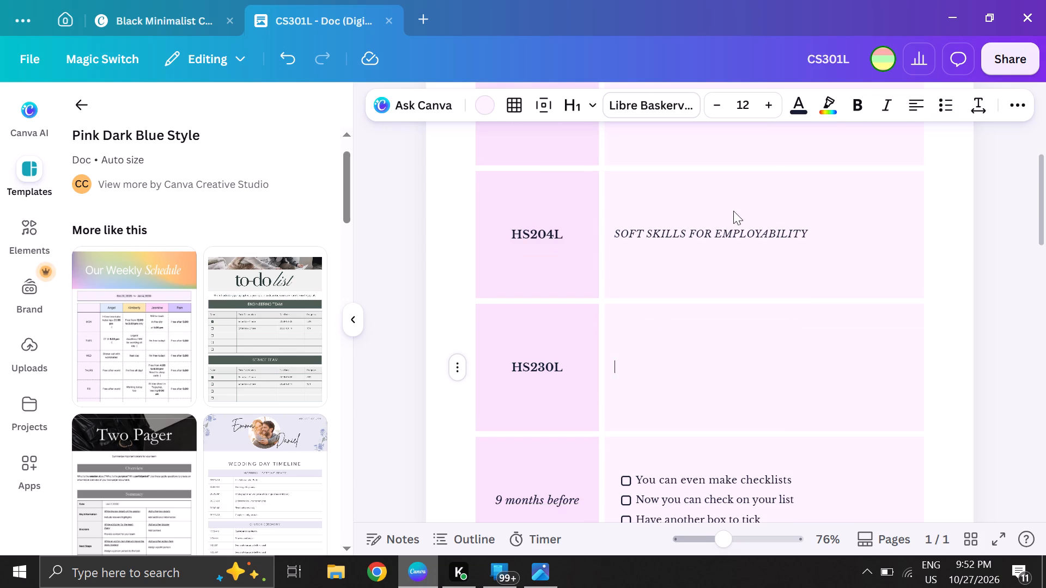
Turn on italics in the empty subject-name cell beside HS230L and place the text cursor there.
{"action": "left_click", "coordinate": [886, 110]}
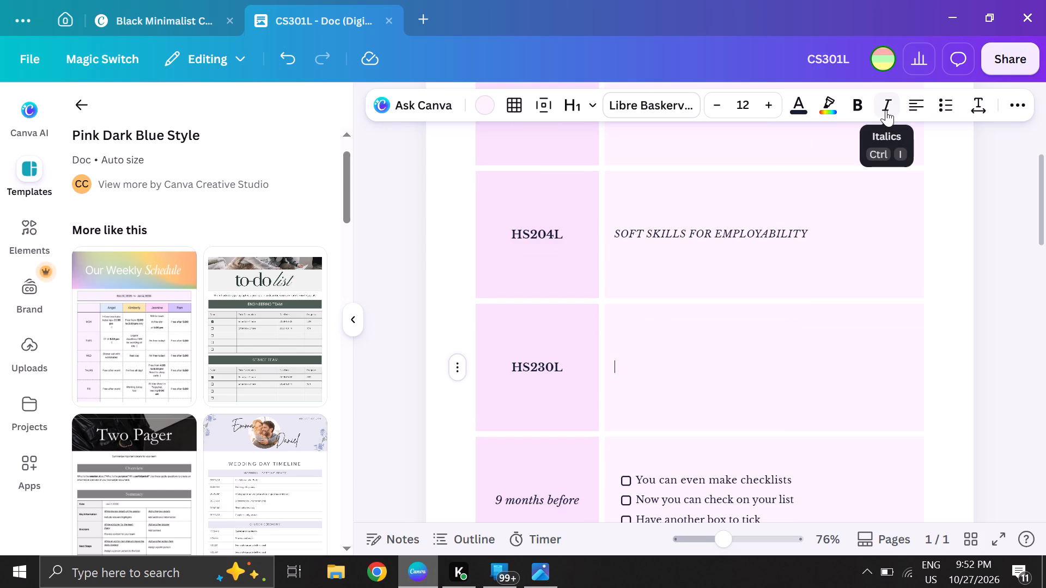
{"action": "left_click", "coordinate": [683, 338]}
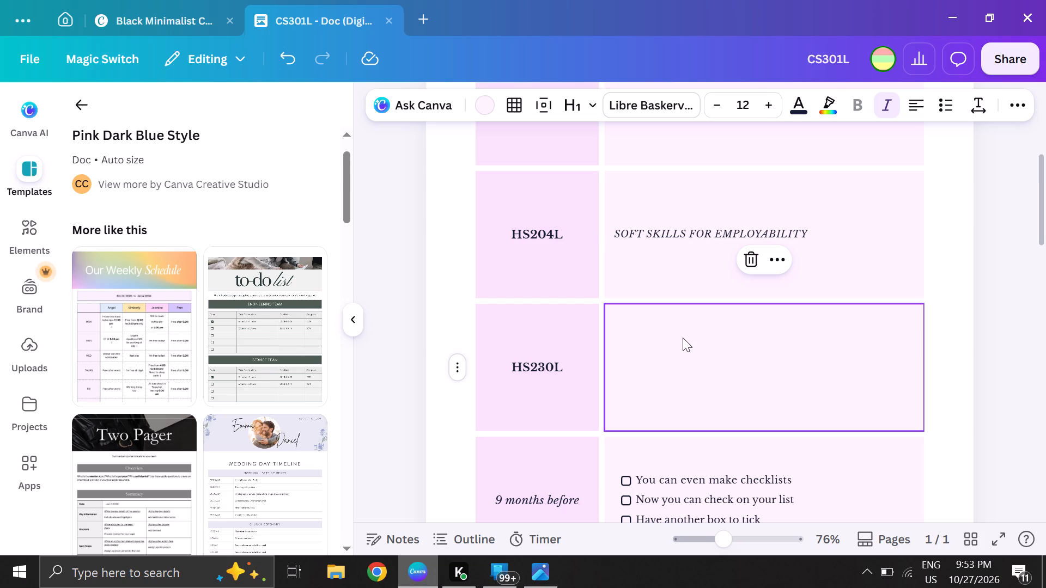
{"action": "left_click", "coordinate": [670, 375]}
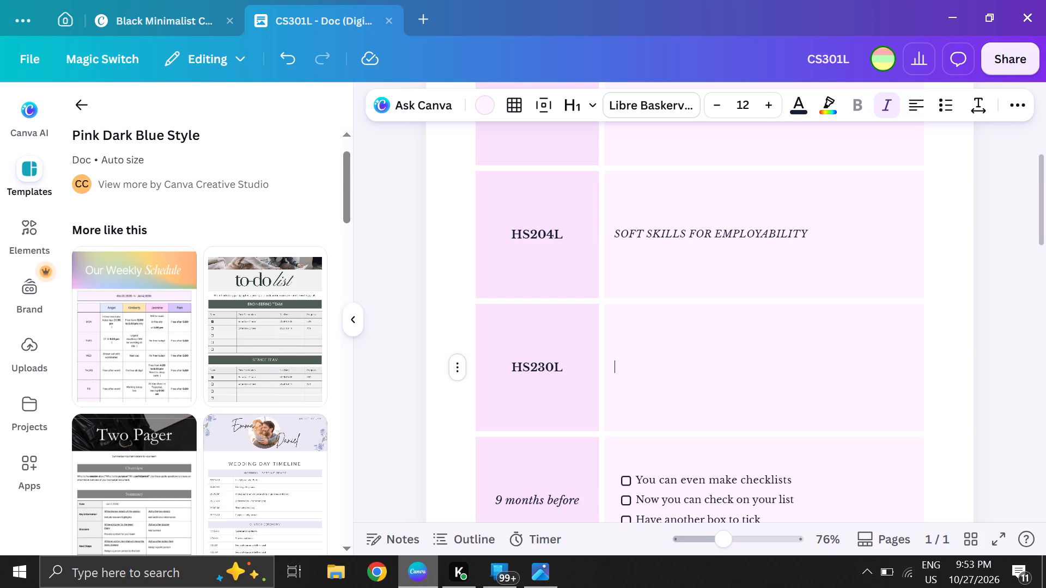
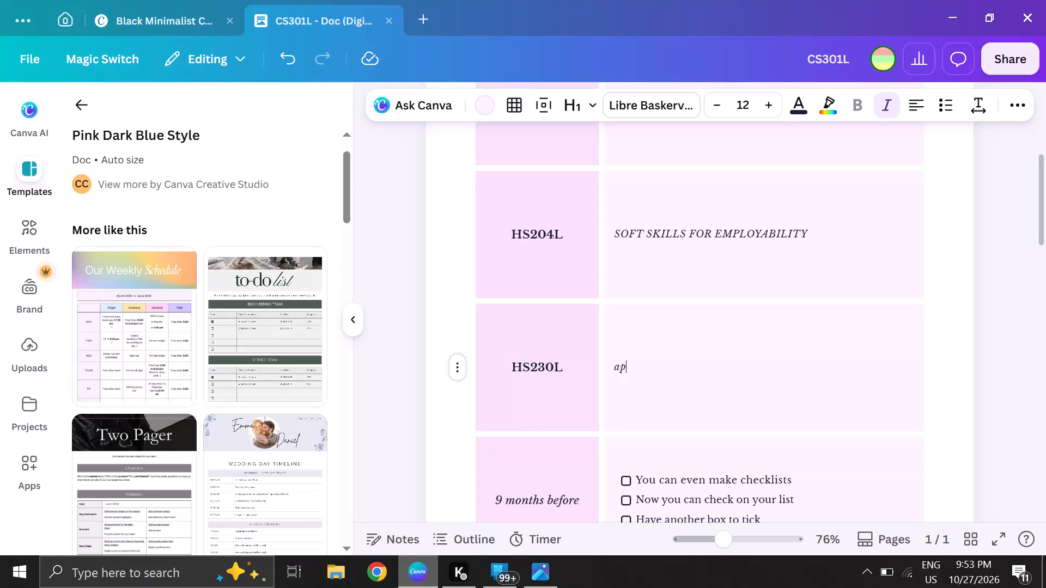
Replace the lowercase start beside HS230L with the subject name APTITUDE-3, keeping the text italic.
{"action": "key", "text": "BackSpace"}
{"action": "key", "text": "BackSpace"}
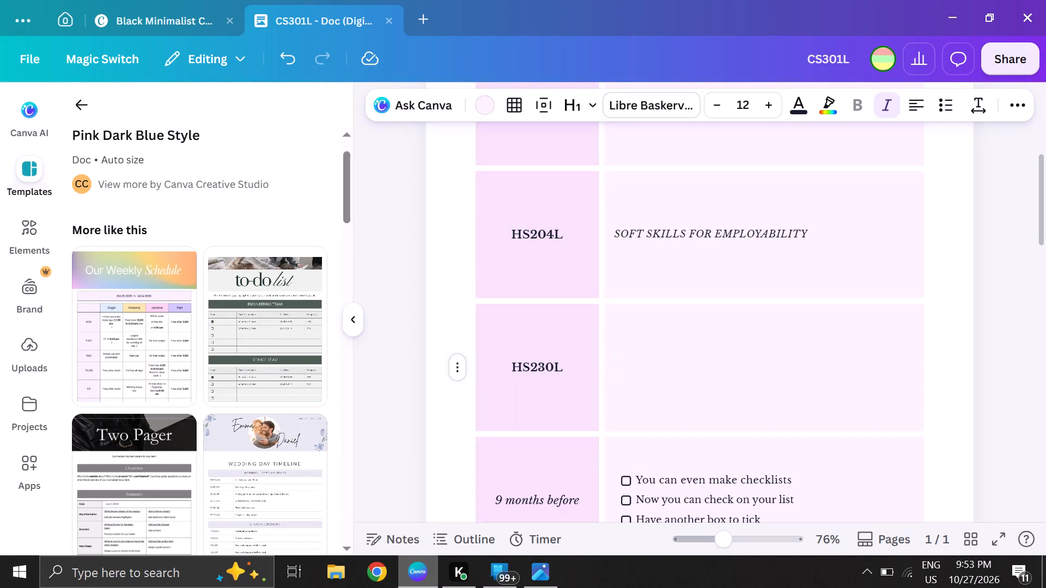
{"action": "key", "text": "ctrl+i"}
{"action": "key", "text": "ctrl+i"}
{"action": "type", "text": "AP"}
{"action": "type", "text": "TIT"}
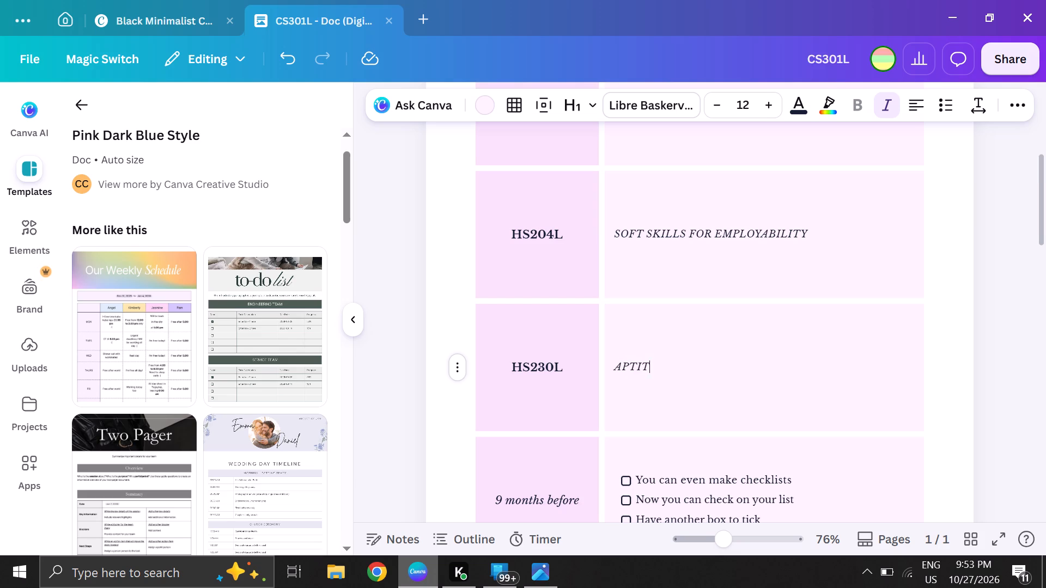
{"action": "type", "text": "UDE"}
{"action": "key", "text": "minus"}
{"action": "key", "text": "3"}
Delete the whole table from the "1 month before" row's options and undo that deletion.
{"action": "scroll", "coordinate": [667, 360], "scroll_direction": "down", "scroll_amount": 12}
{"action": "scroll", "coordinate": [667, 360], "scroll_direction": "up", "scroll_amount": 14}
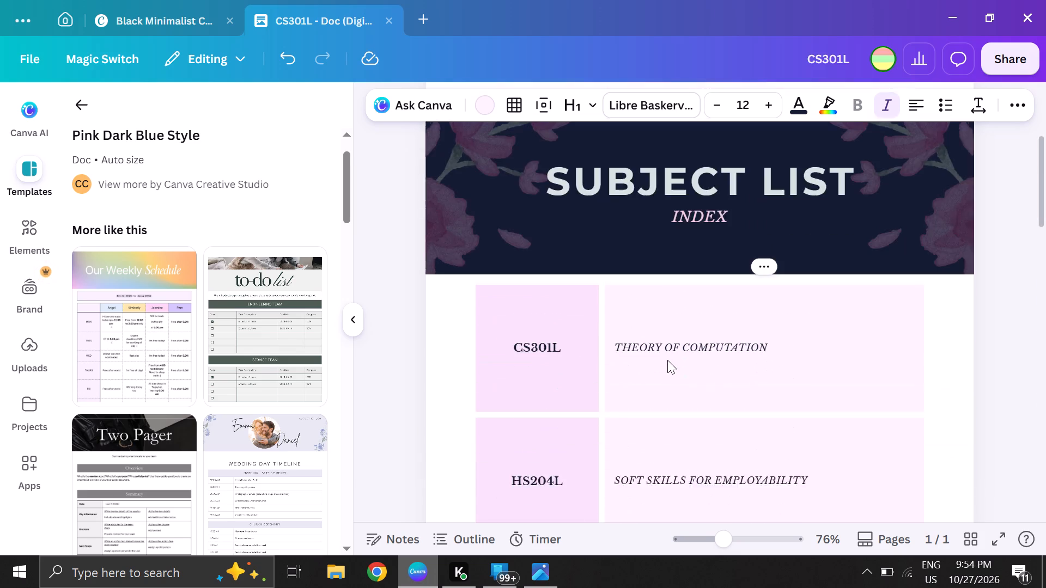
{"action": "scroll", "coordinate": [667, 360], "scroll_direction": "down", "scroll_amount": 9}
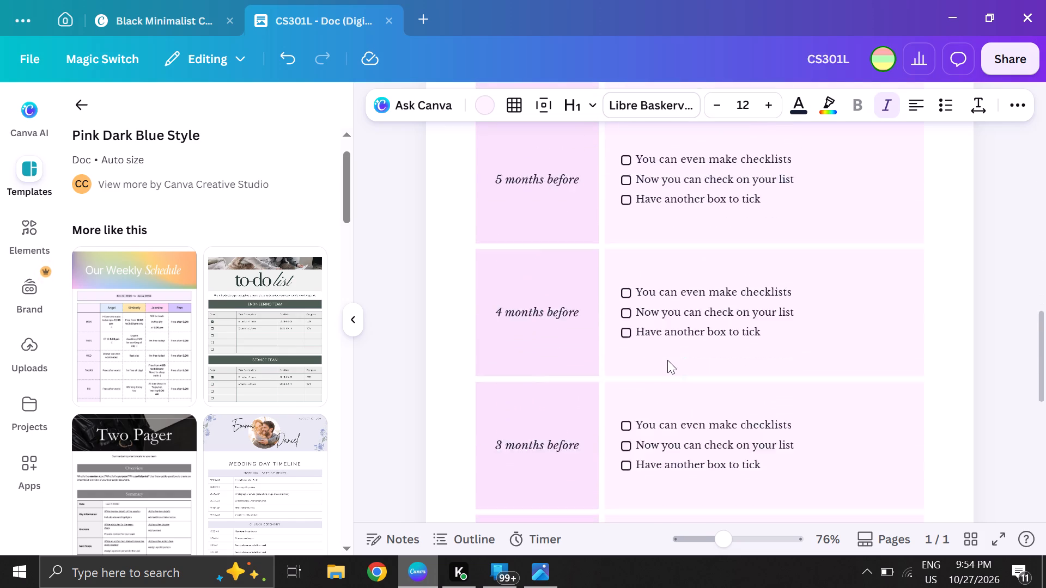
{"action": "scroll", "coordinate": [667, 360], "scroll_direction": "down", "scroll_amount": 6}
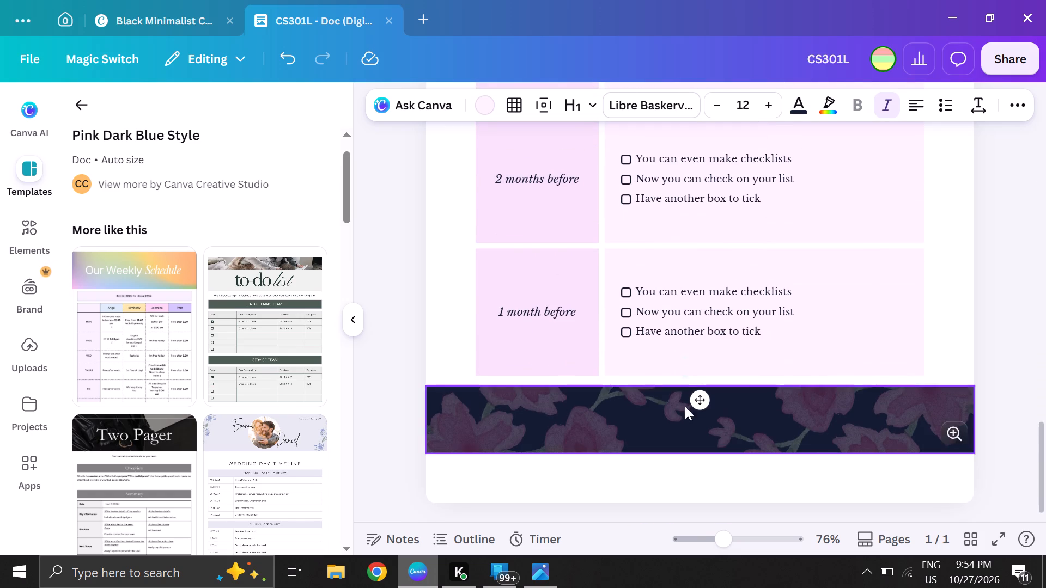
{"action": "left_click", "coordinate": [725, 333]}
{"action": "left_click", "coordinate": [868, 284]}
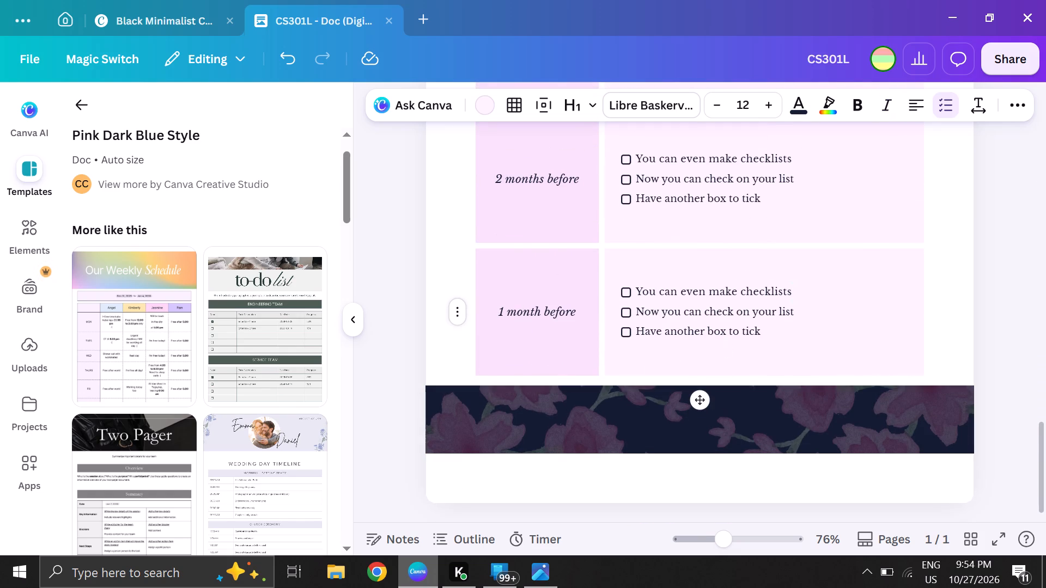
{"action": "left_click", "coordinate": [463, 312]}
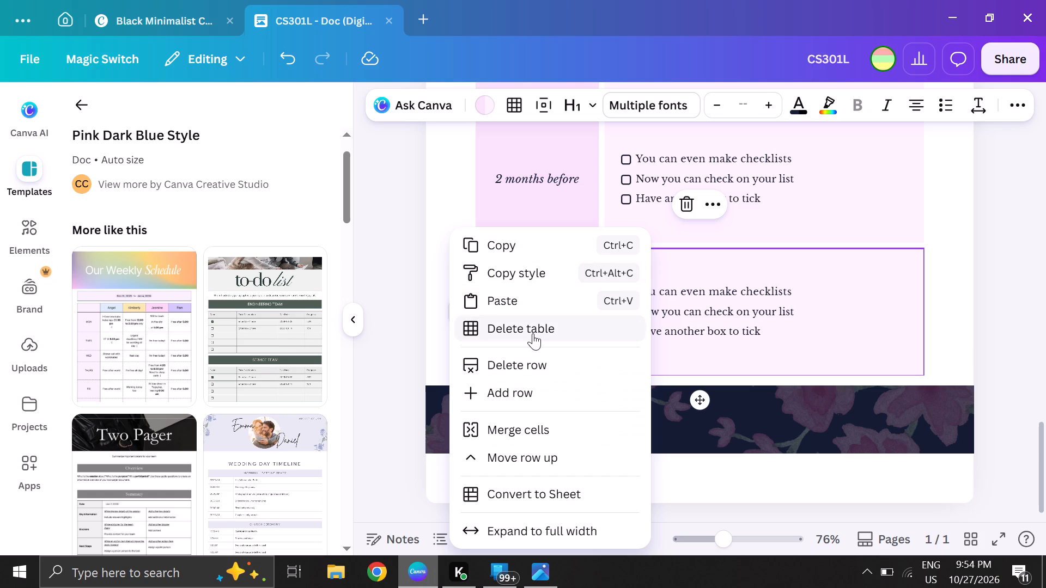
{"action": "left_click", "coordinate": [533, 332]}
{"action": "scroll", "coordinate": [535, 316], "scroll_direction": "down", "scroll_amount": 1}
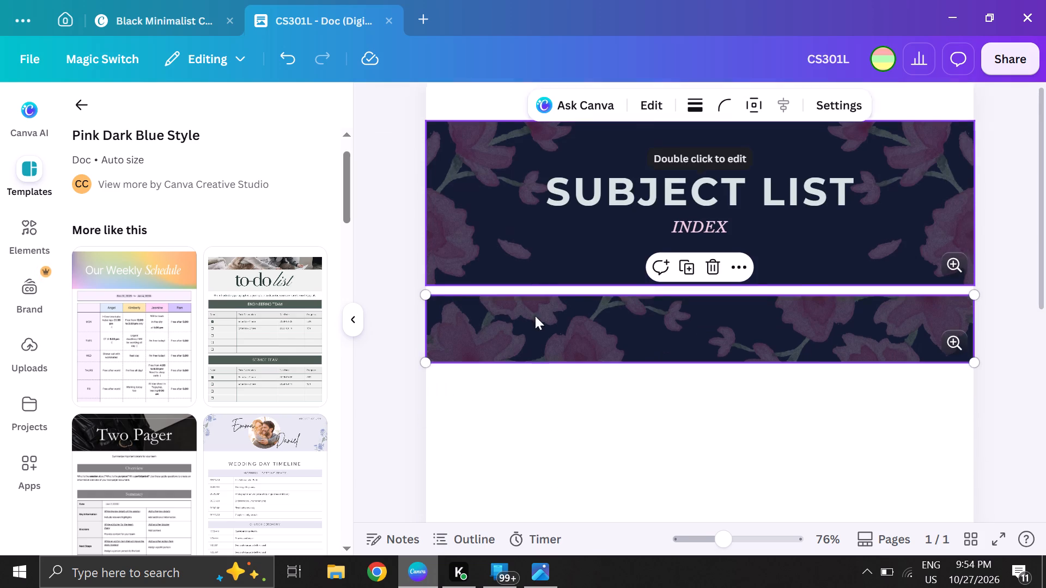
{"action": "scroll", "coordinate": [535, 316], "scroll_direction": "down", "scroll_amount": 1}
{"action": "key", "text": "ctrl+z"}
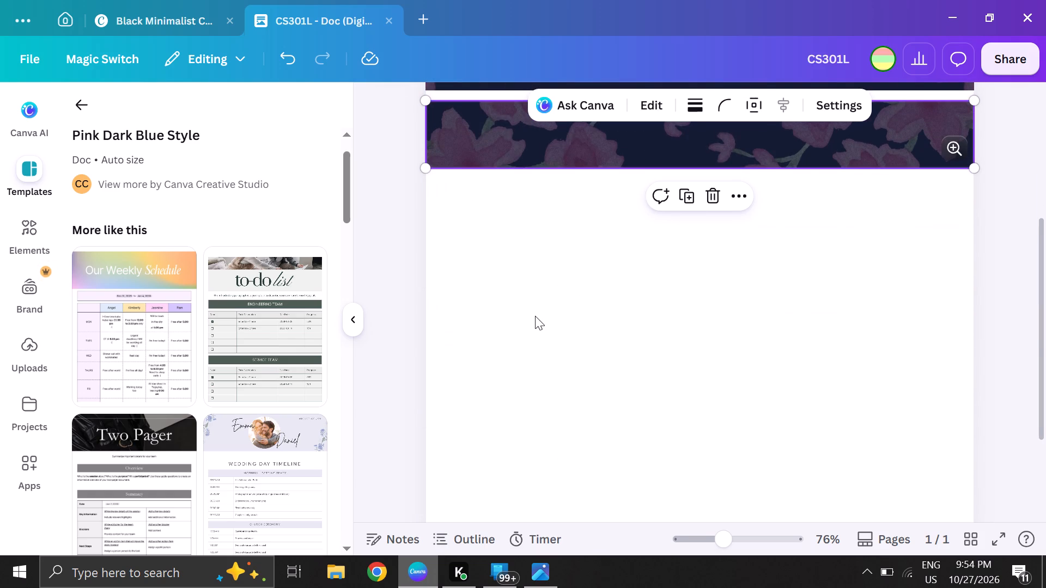
Delete the "1 month before" row at the end of the table.
{"action": "left_click", "coordinate": [518, 344]}
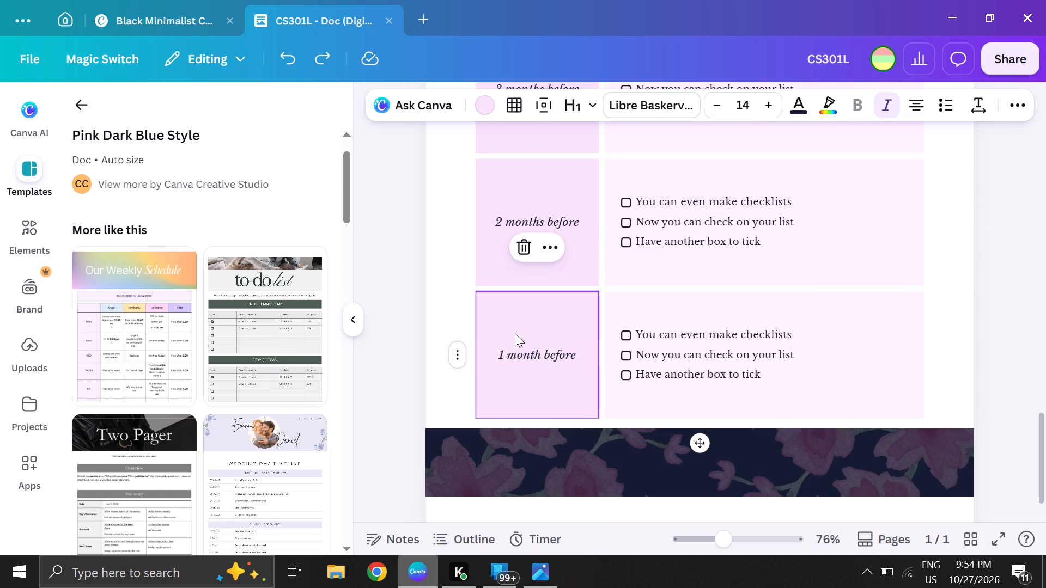
{"action": "left_click", "coordinate": [526, 250]}
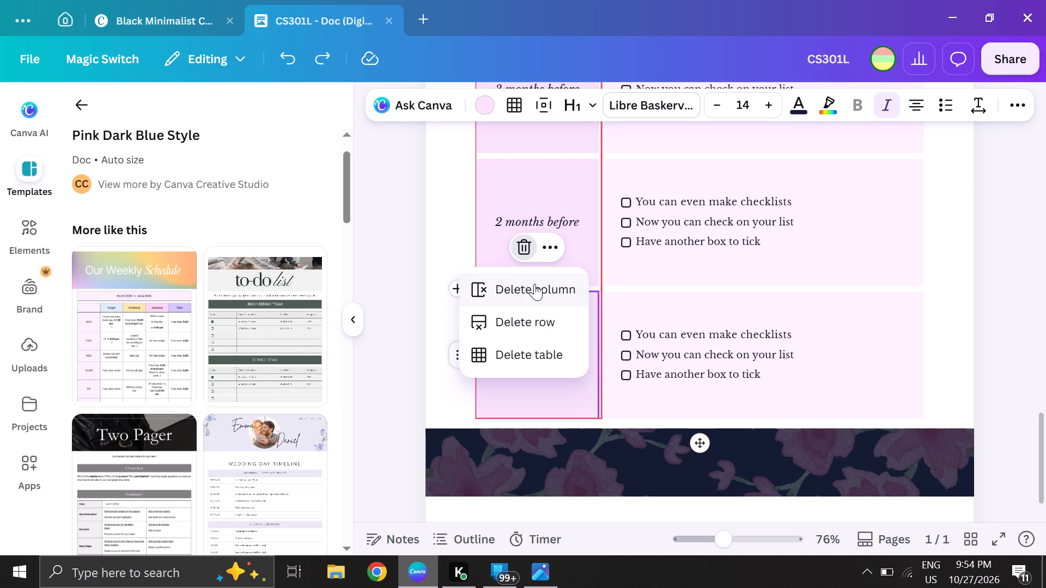
{"action": "left_click", "coordinate": [535, 314]}
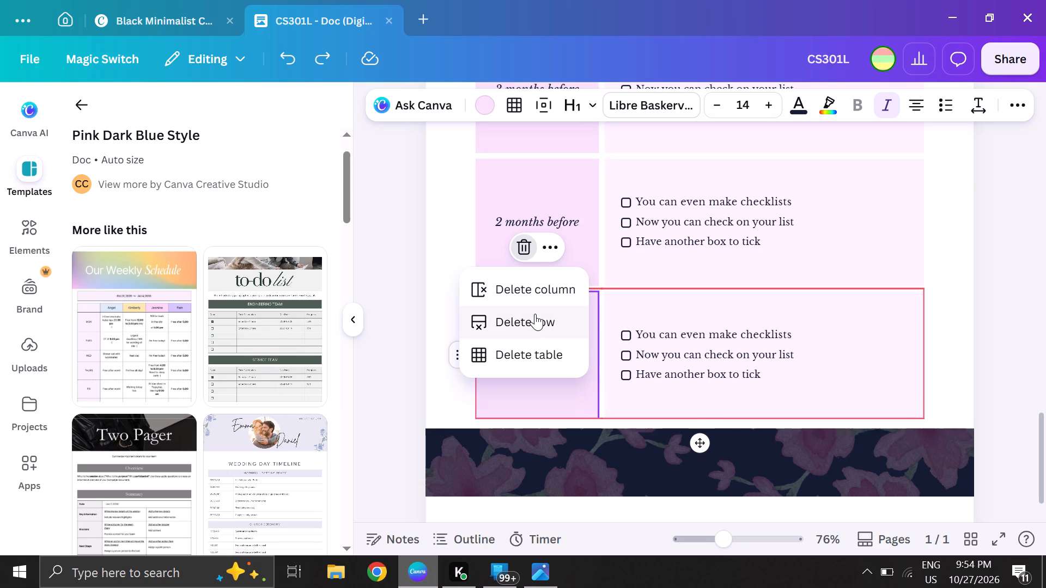
{"action": "left_click", "coordinate": [570, 307]}
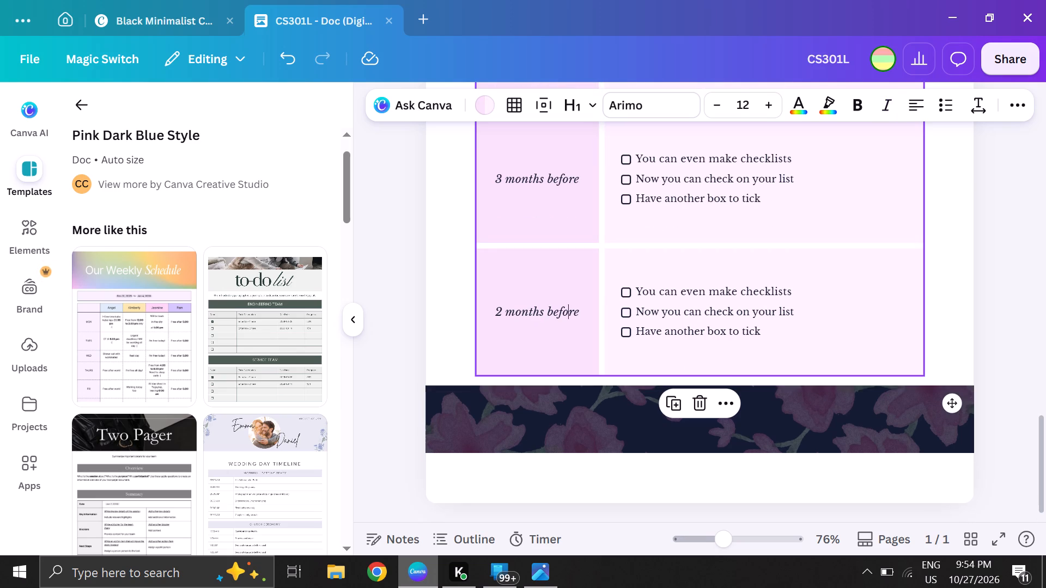
Delete the "2 months before" row from the table.
{"action": "left_click", "coordinate": [647, 303]}
{"action": "left_click", "coordinate": [543, 253]}
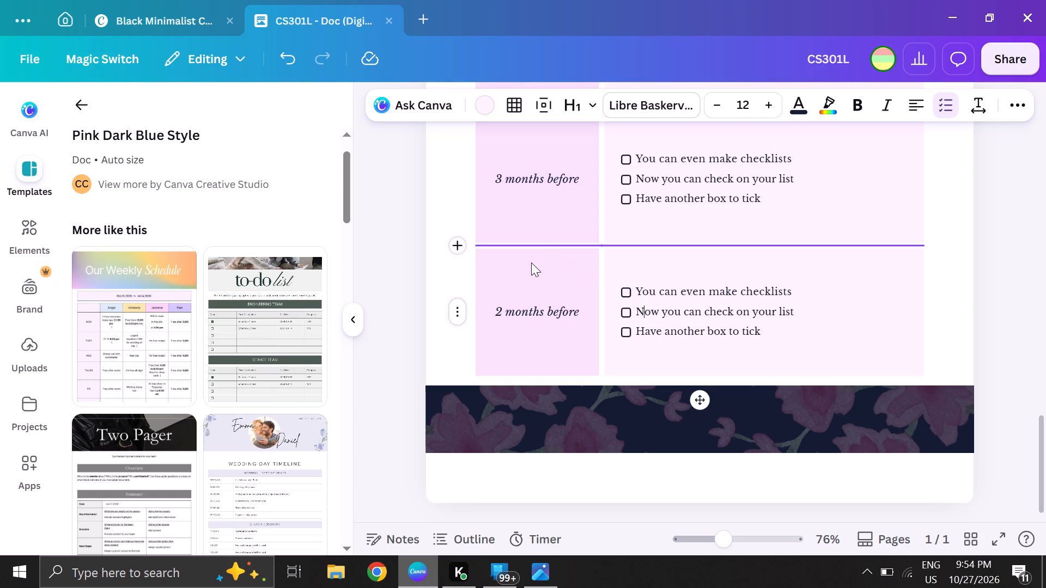
{"action": "left_click", "coordinate": [495, 263]}
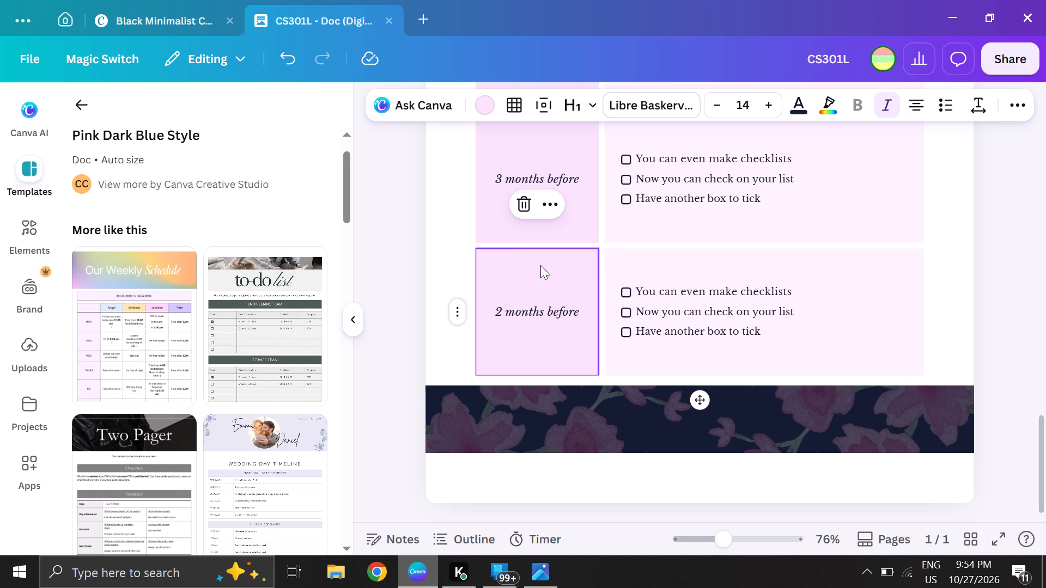
{"action": "right_click", "coordinate": [540, 265]}
{"action": "left_click", "coordinate": [517, 273]}
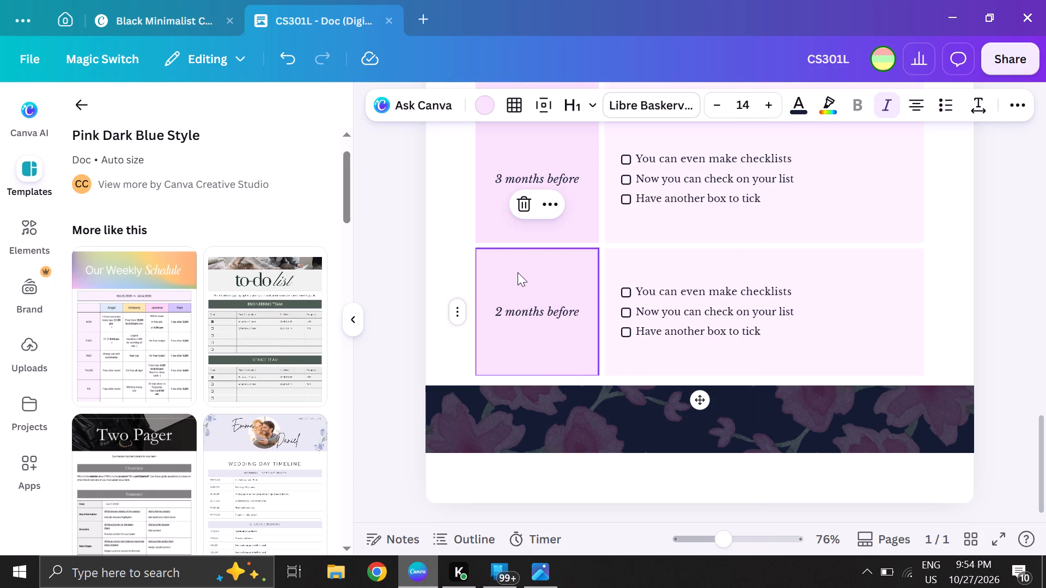
{"action": "right_click", "coordinate": [518, 272]}
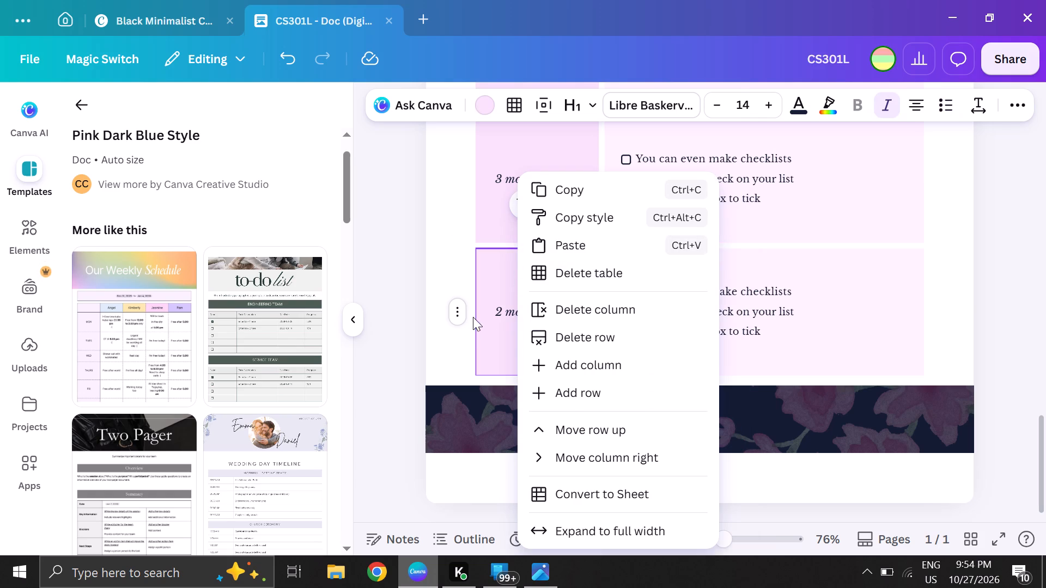
{"action": "left_click", "coordinate": [573, 341]}
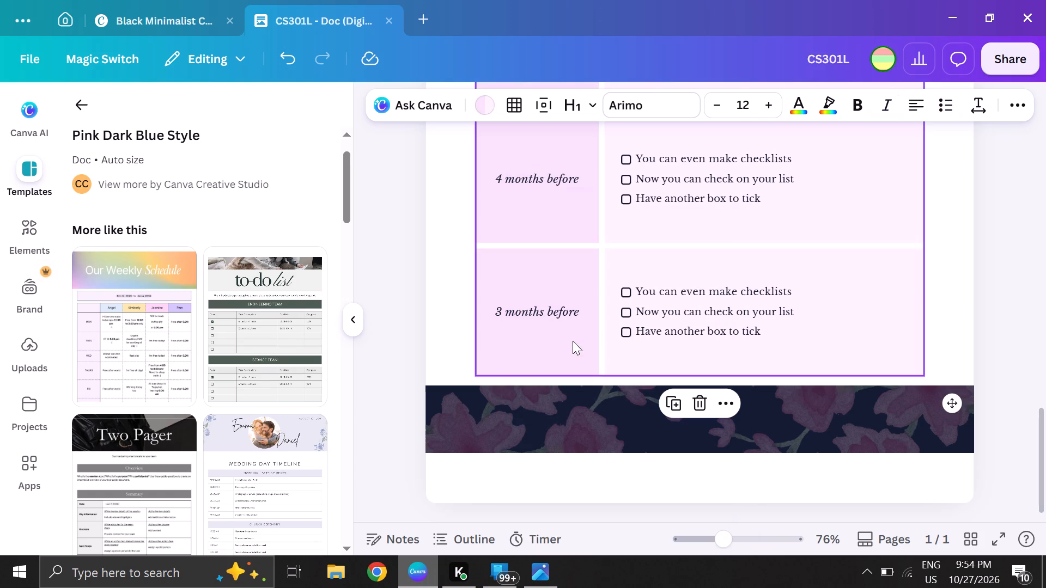
Delete the "3 months before" and "4 months before" rows from the end of the table.
{"action": "scroll", "coordinate": [566, 315], "scroll_direction": "up", "scroll_amount": 1}
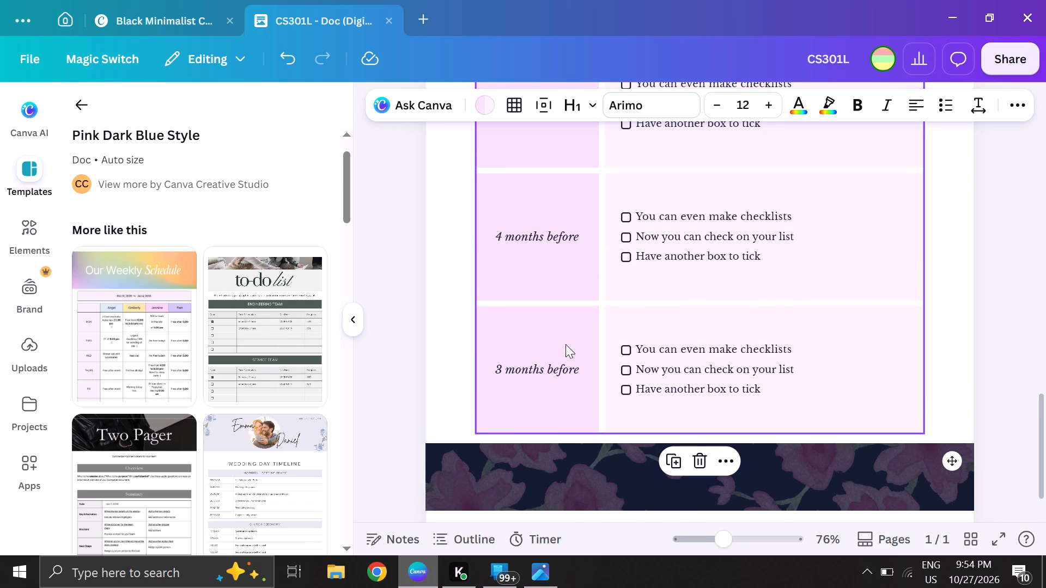
{"action": "right_click", "coordinate": [565, 344]}
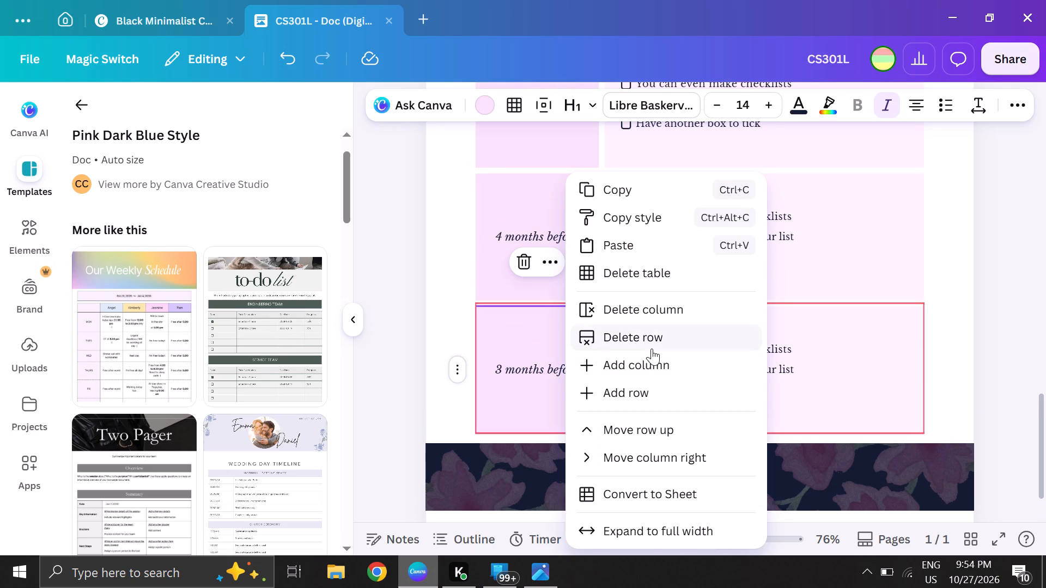
{"action": "left_click", "coordinate": [652, 348]}
{"action": "right_click", "coordinate": [579, 309]}
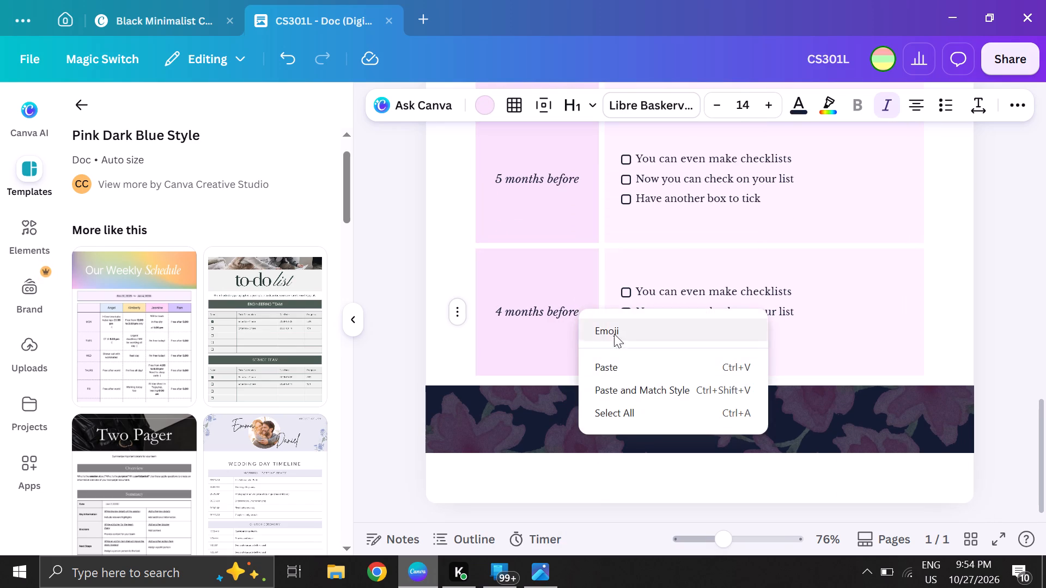
{"action": "left_click", "coordinate": [554, 293]}
{"action": "right_click", "coordinate": [554, 293]}
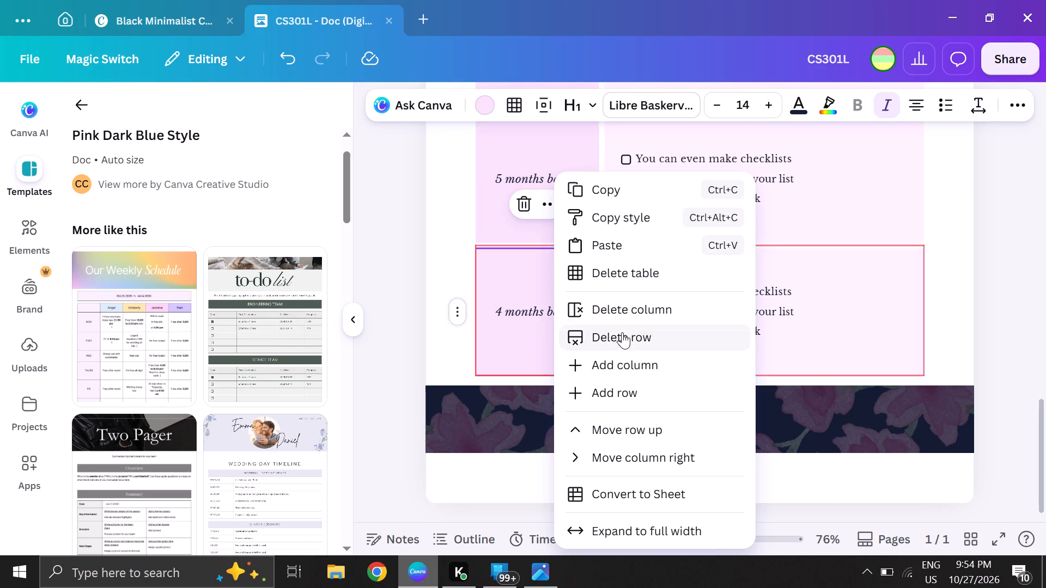
{"action": "left_click", "coordinate": [623, 333]}
Delete the "5 months before" and "6 months before" rows from the end of the table.
{"action": "scroll", "coordinate": [563, 265], "scroll_direction": "up", "scroll_amount": 1}
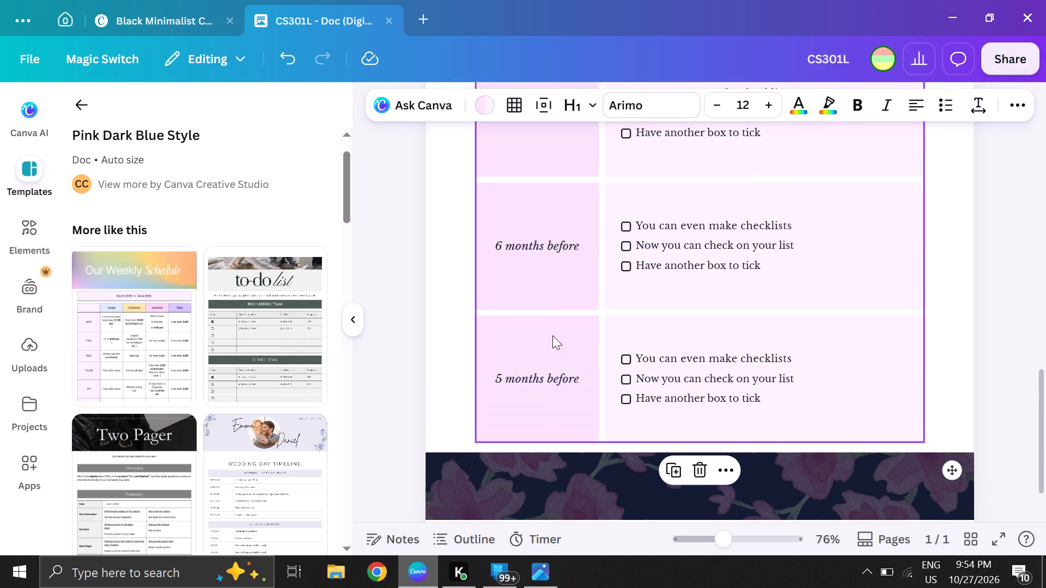
{"action": "double_click", "coordinate": [552, 335]}
{"action": "right_click", "coordinate": [552, 335]}
{"action": "left_click", "coordinate": [618, 341]}
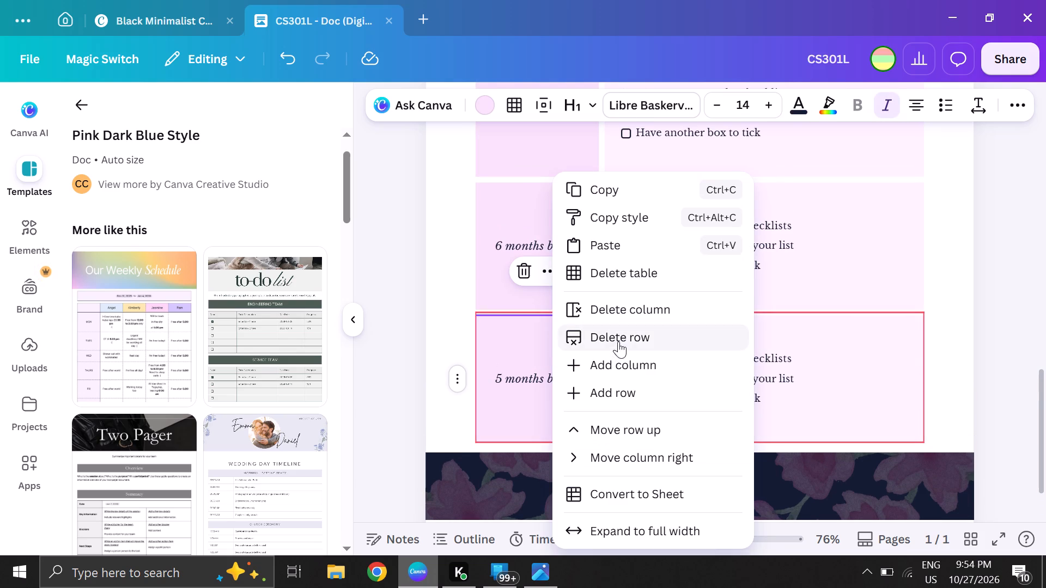
{"action": "right_click", "coordinate": [565, 308]}
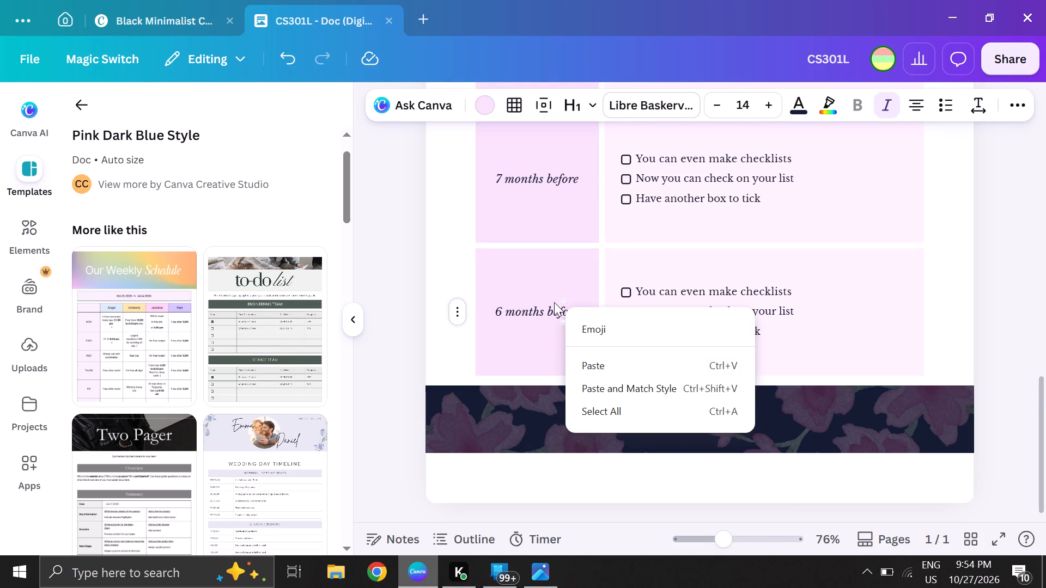
{"action": "left_click", "coordinate": [551, 293]}
{"action": "right_click", "coordinate": [551, 293]}
{"action": "left_click", "coordinate": [640, 338]}
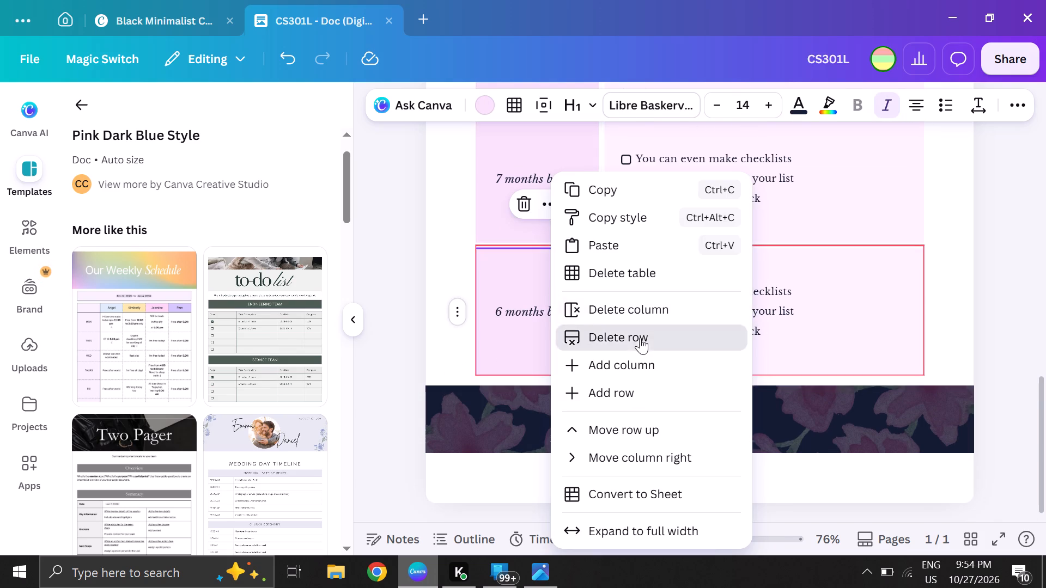
Delete the "7 months before" and "8 months before" rows from the end of the table.
{"action": "scroll", "coordinate": [560, 244], "scroll_direction": "up", "scroll_amount": 1}
{"action": "left_click", "coordinate": [561, 367]}
{"action": "right_click", "coordinate": [561, 367]}
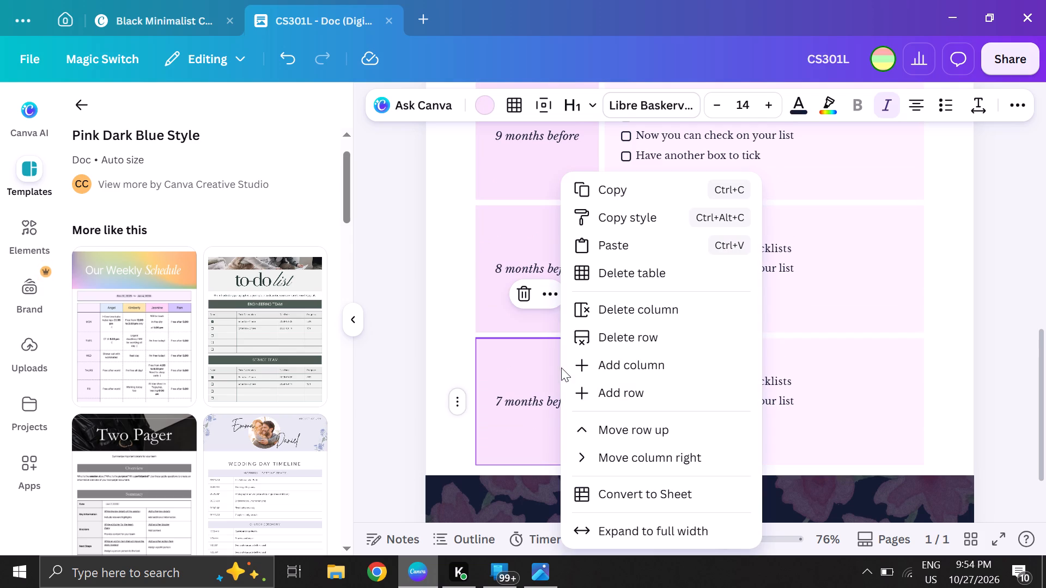
{"action": "left_click", "coordinate": [638, 333]}
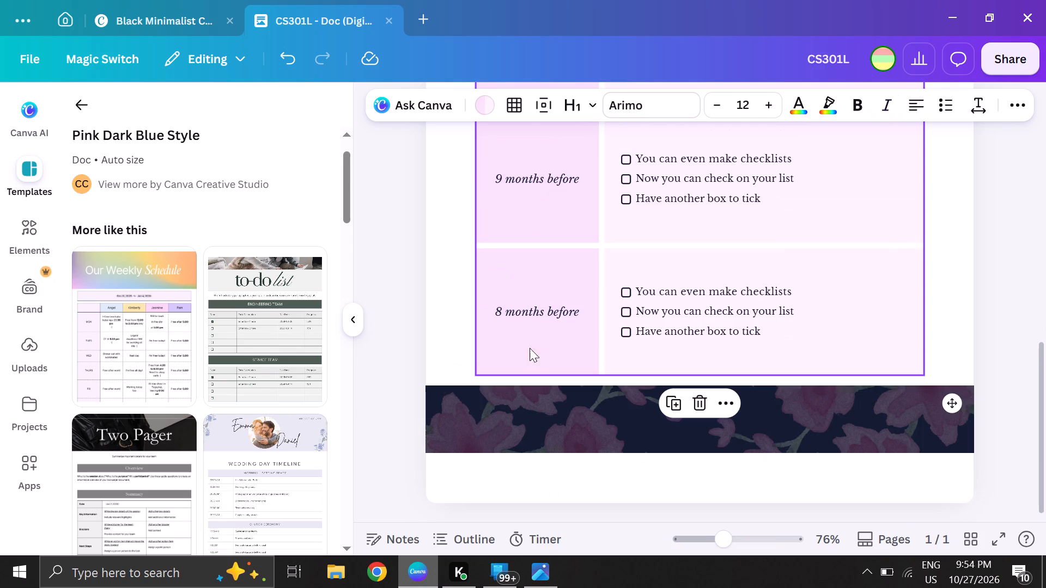
{"action": "right_click", "coordinate": [561, 301]}
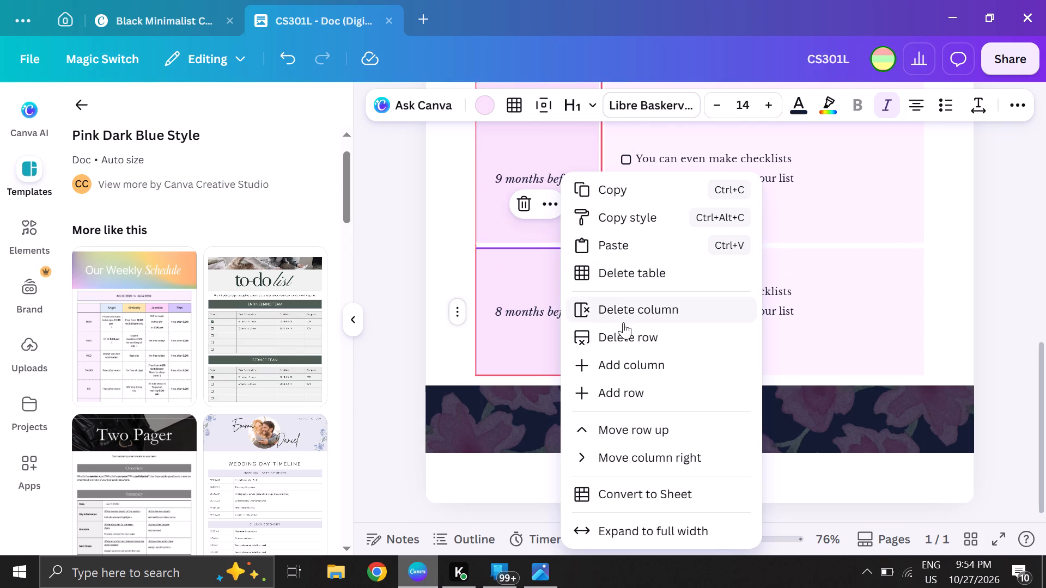
{"action": "left_click", "coordinate": [623, 335]}
Delete the "9 months before" row from the end of the table.
{"action": "scroll", "coordinate": [539, 259], "scroll_direction": "up", "scroll_amount": 1}
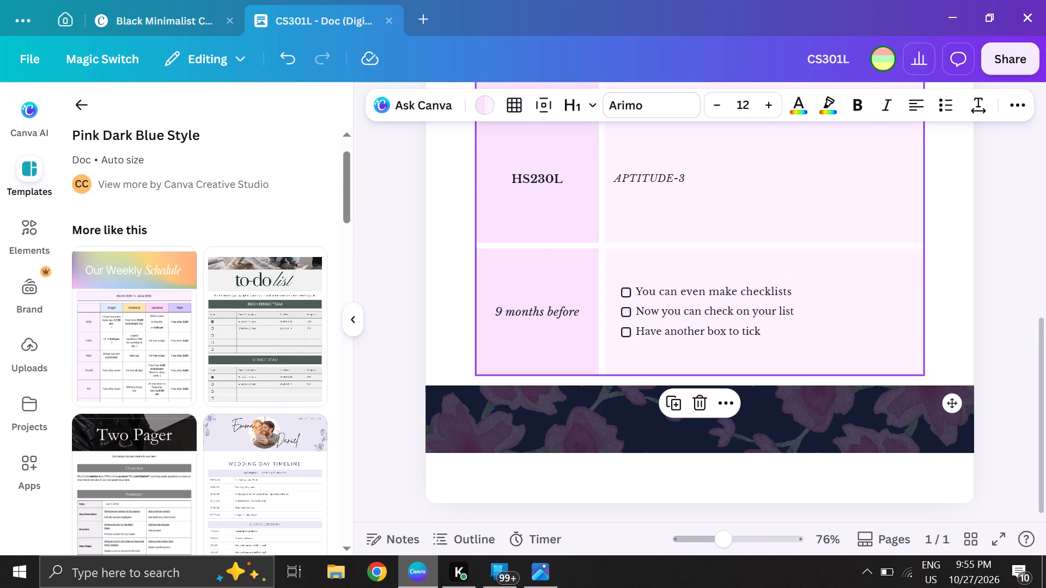
{"action": "left_click", "coordinate": [546, 310]}
{"action": "right_click", "coordinate": [546, 310]}
{"action": "left_click", "coordinate": [532, 276]}
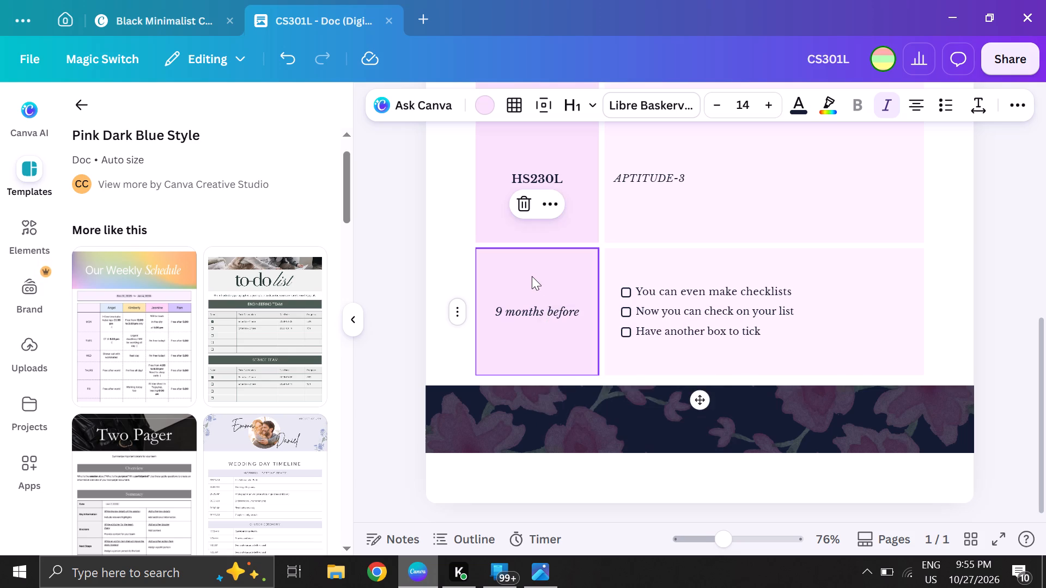
{"action": "right_click", "coordinate": [532, 276]}
{"action": "left_click", "coordinate": [610, 331]}
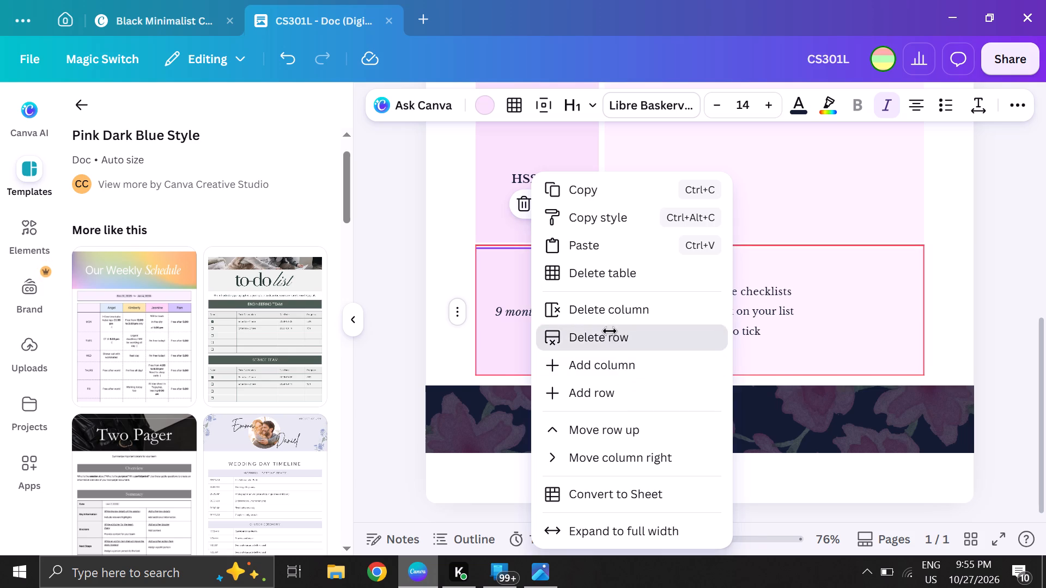
Download the finished subject list document with PDF as the file type.
{"action": "scroll", "coordinate": [676, 271], "scroll_direction": "up", "scroll_amount": 3}
{"action": "left_click", "coordinate": [634, 407]}
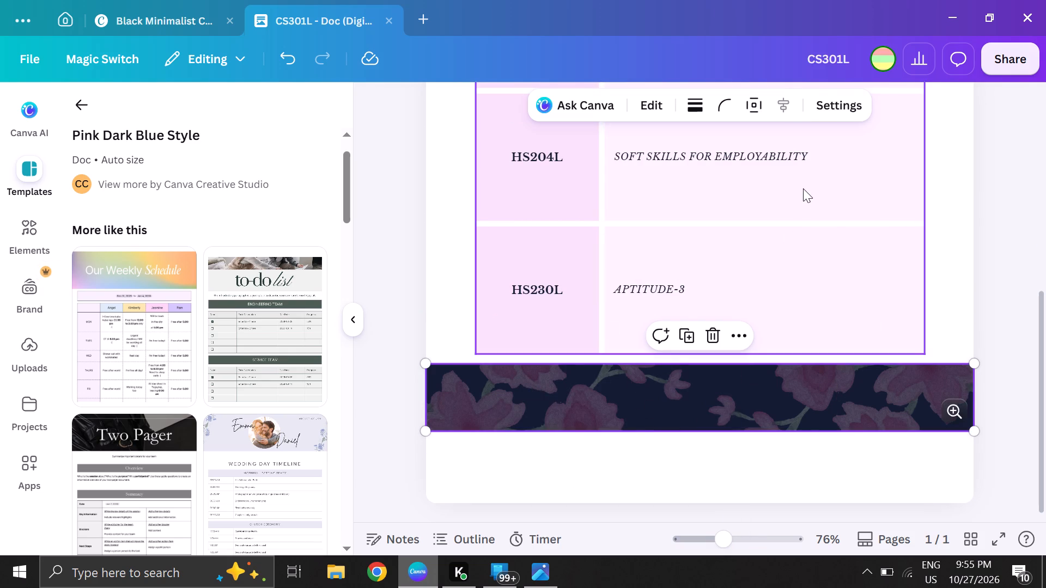
{"action": "left_click_drag", "start_coordinate": [1042, 313], "coordinate": [1013, 151]}
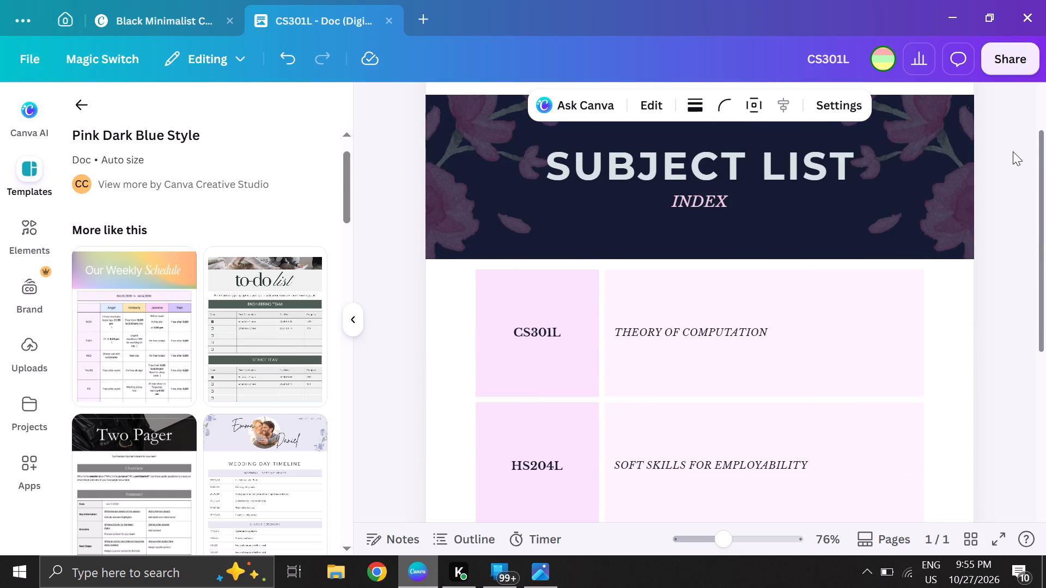
{"action": "left_click_drag", "start_coordinate": [1013, 151], "coordinate": [1045, 195]}
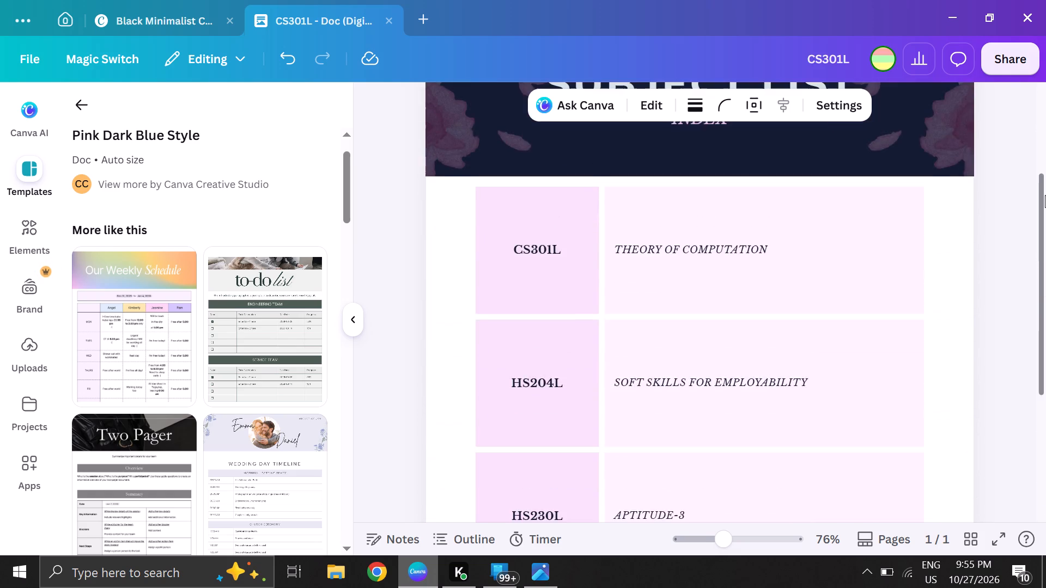
{"action": "left_click_drag", "start_coordinate": [1045, 195], "coordinate": [1045, 272]}
{"action": "left_click", "coordinate": [1013, 66]}
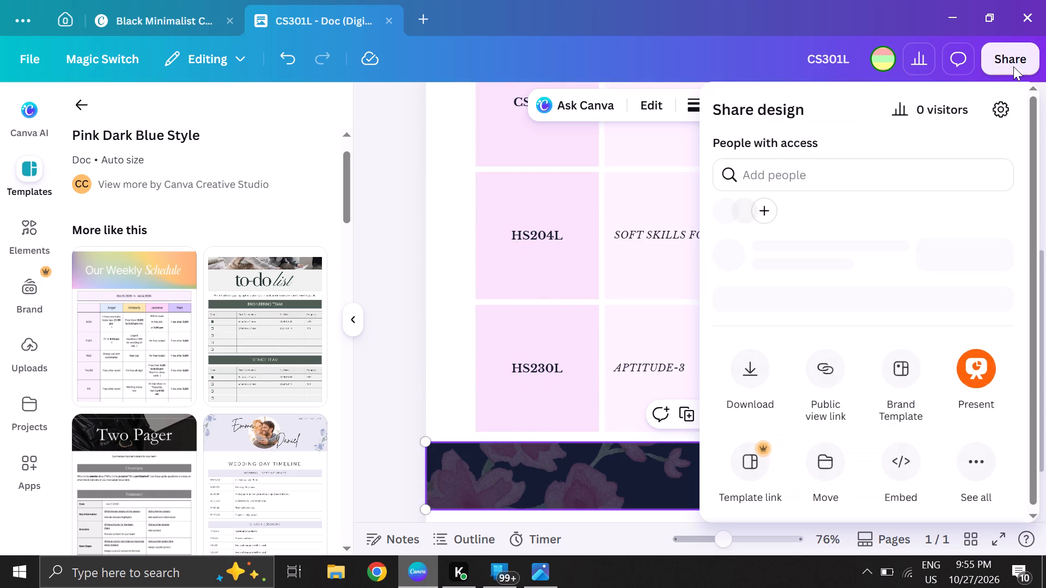
{"action": "left_click", "coordinate": [752, 436]}
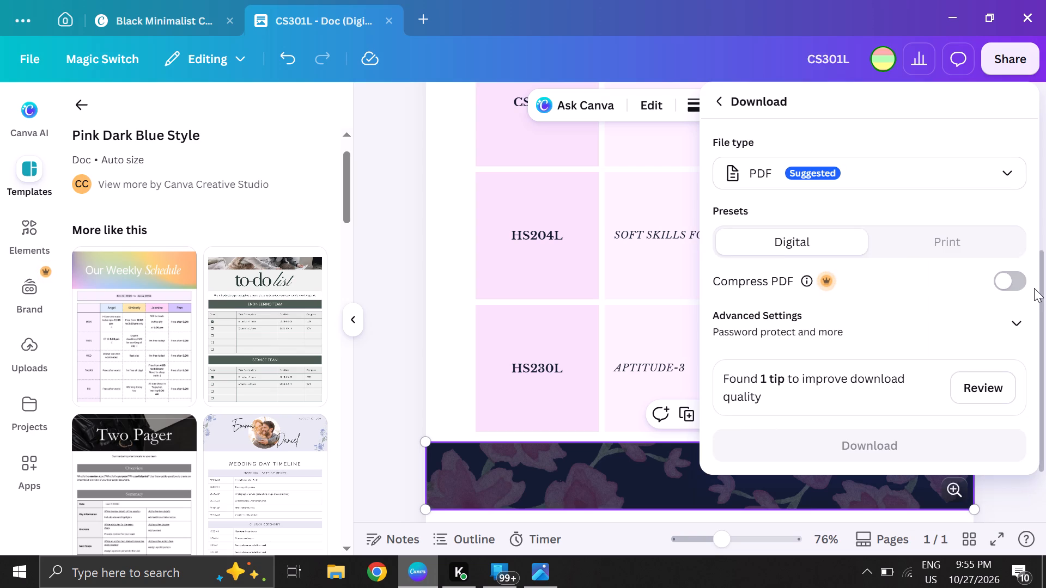
{"action": "left_click", "coordinate": [891, 183]}
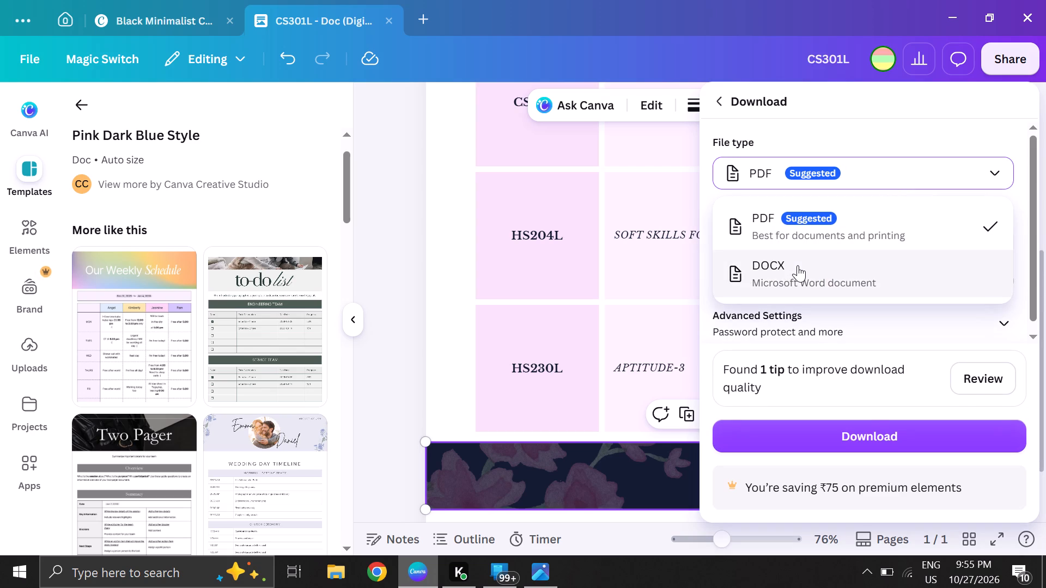
{"action": "left_click", "coordinate": [804, 225]}
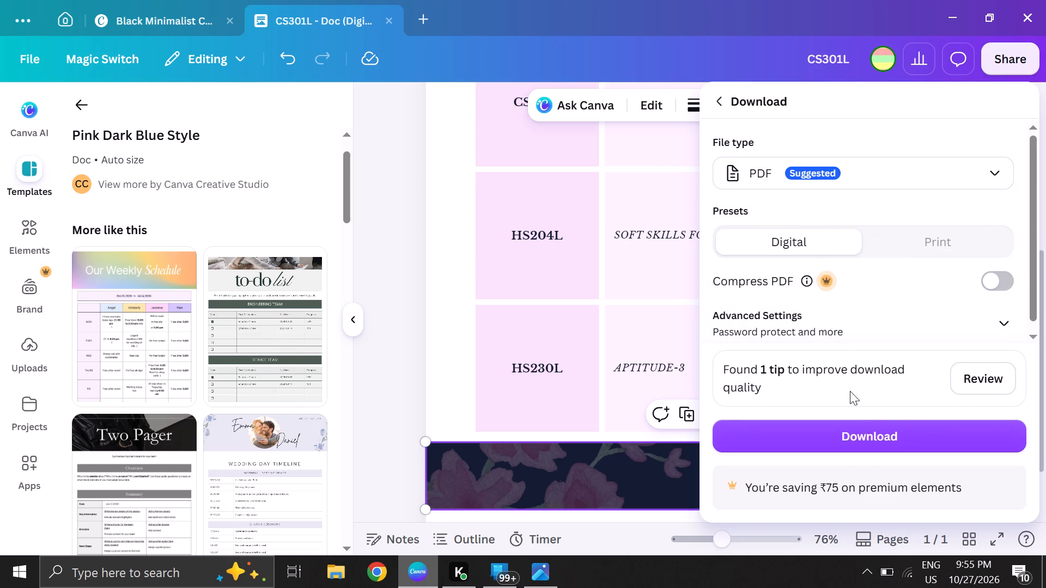
{"action": "left_click", "coordinate": [854, 437]}
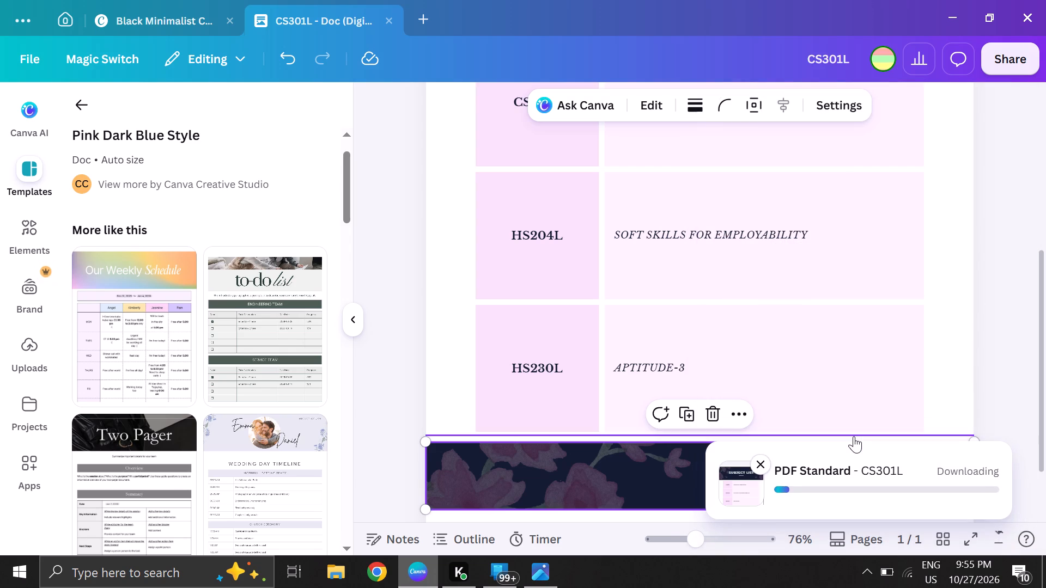
Bring up the class timetable screenshot in the image viewer and close its window.
{"action": "right_click", "coordinate": [538, 560]}
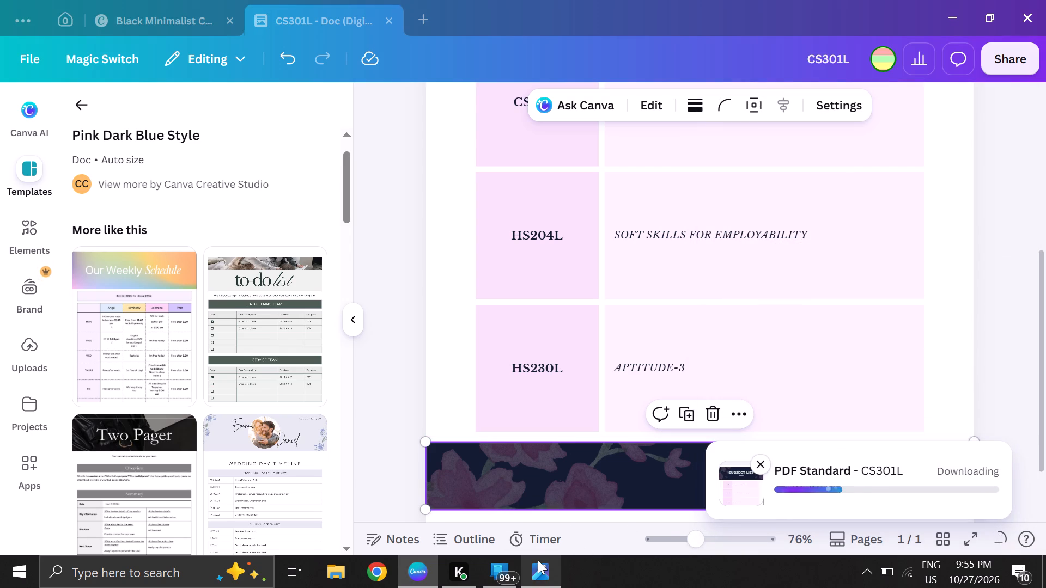
{"action": "left_click", "coordinate": [549, 568]}
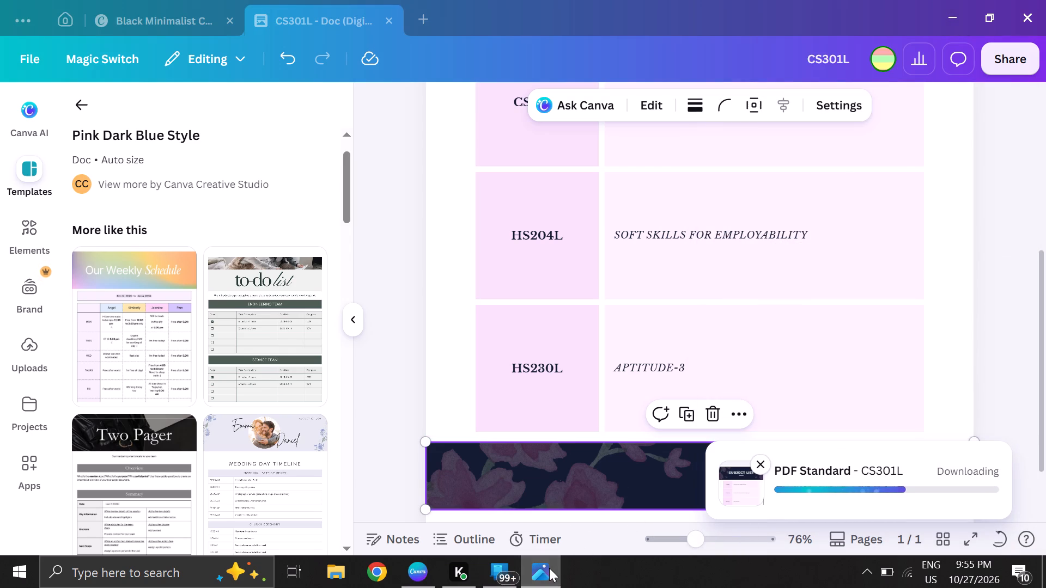
{"action": "left_click", "coordinate": [549, 568]}
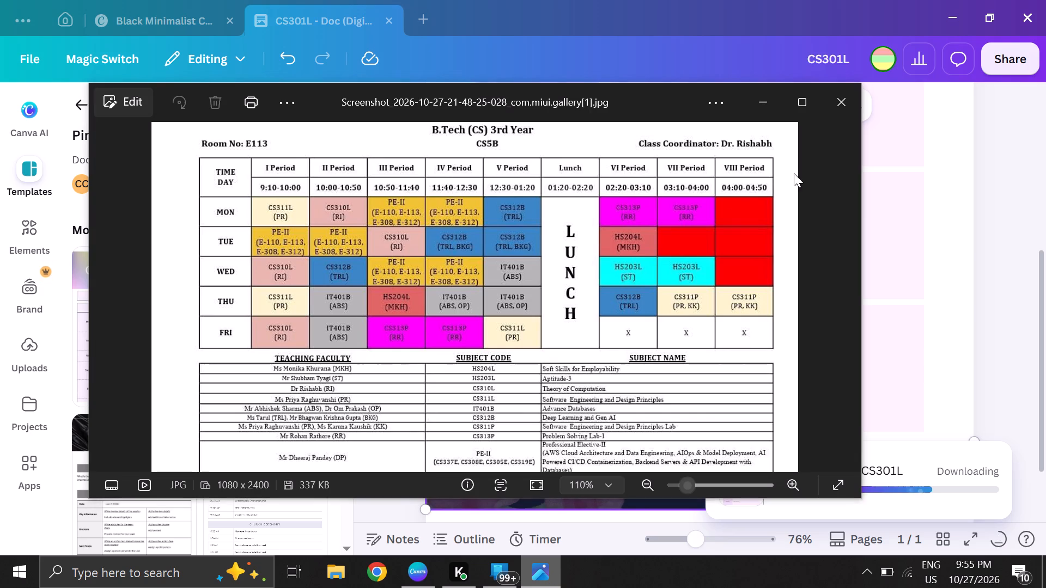
{"action": "left_click", "coordinate": [828, 111]}
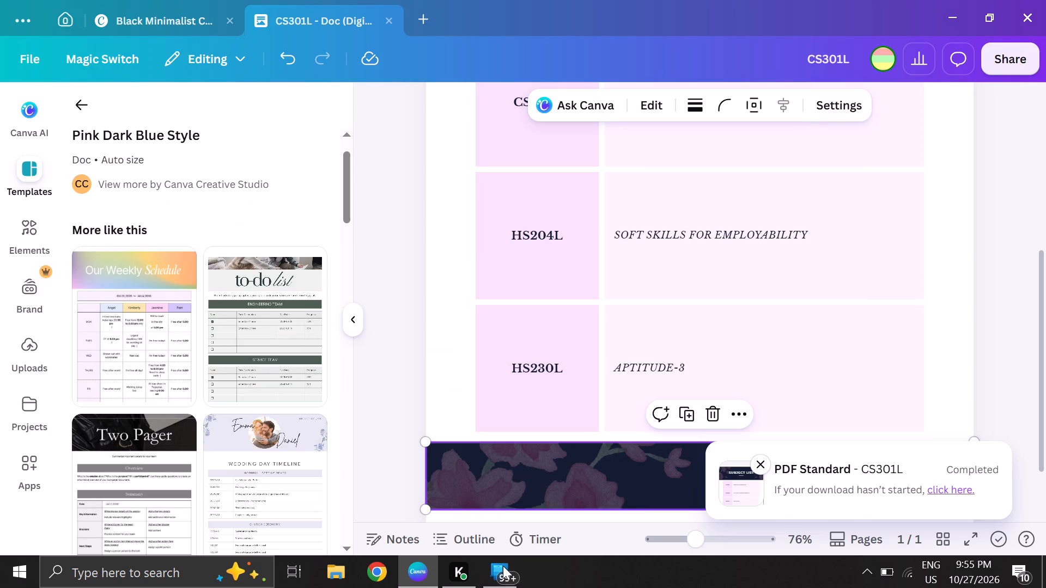
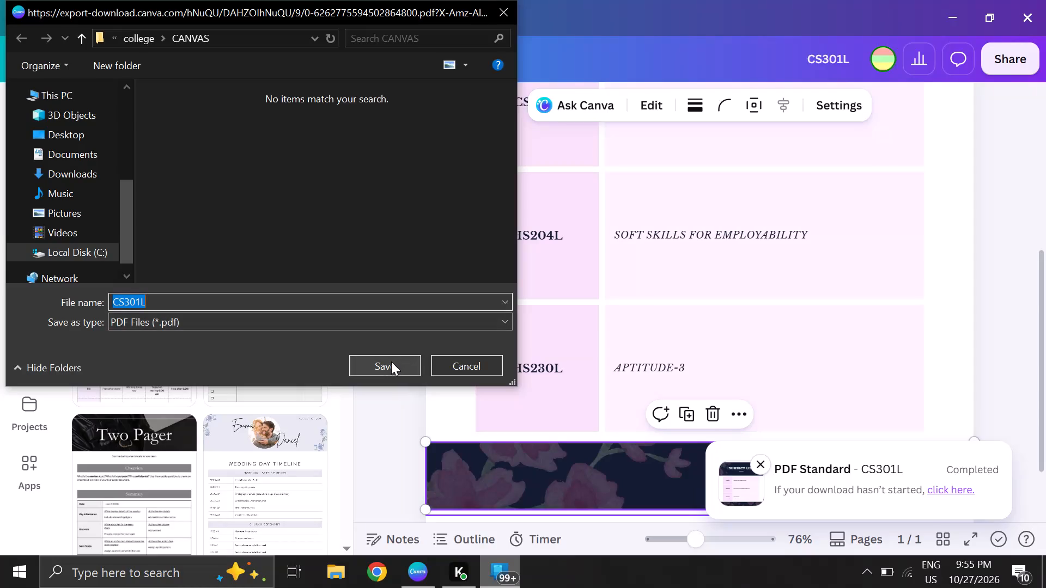
Save the exported PDF in the CANVAS folder under the file name SUBJECT LIST.
{"action": "key", "text": "BackSpace"}
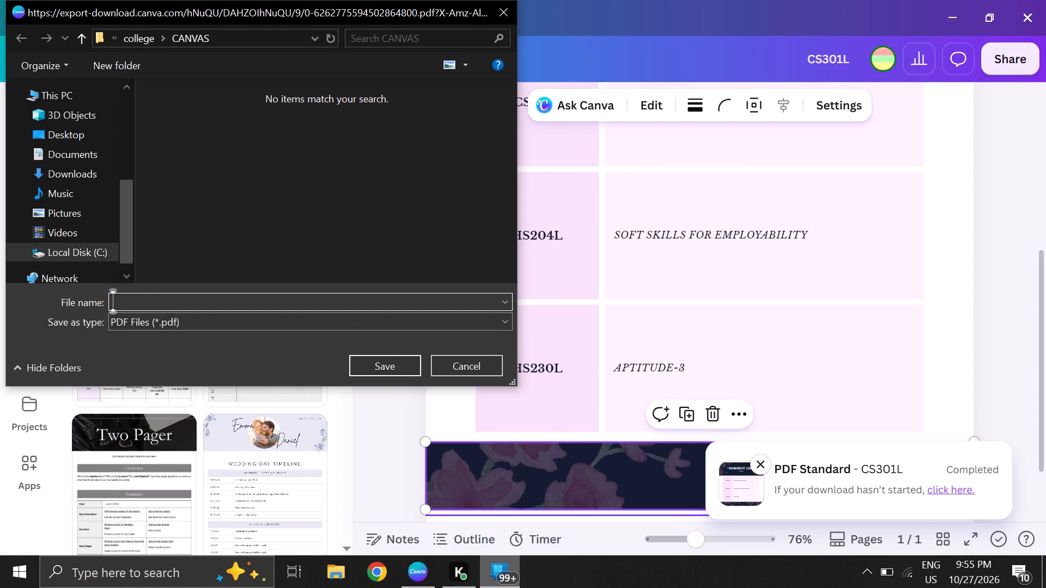
{"action": "type", "text": "SUBJETC"}
{"action": "key", "text": "BackSpace"}
{"action": "key", "text": "BackSpace"}
{"action": "type", "text": "CT LIST"}
{"action": "key", "text": "space"}
{"action": "key", "text": "Return"}
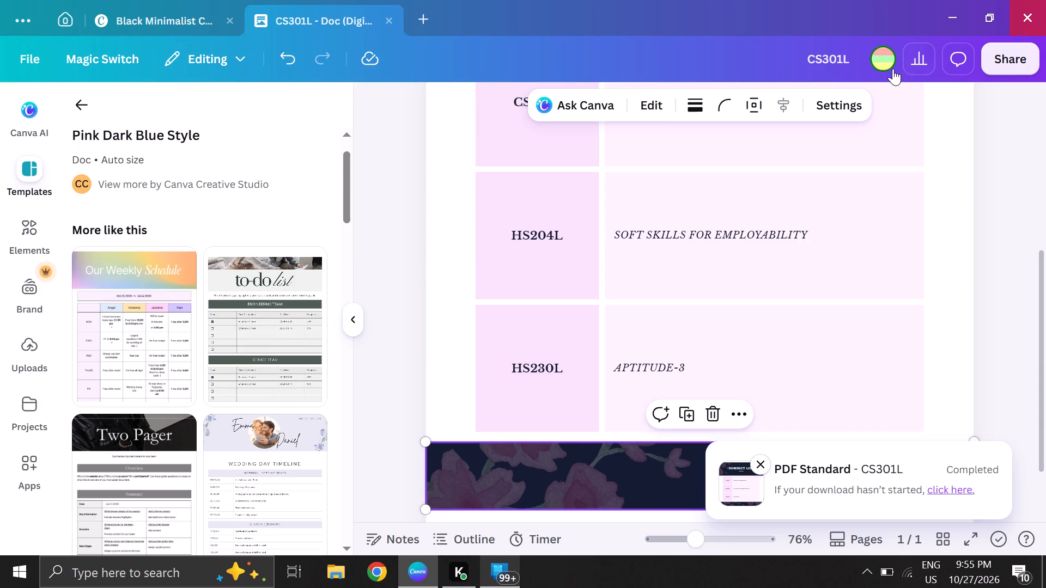